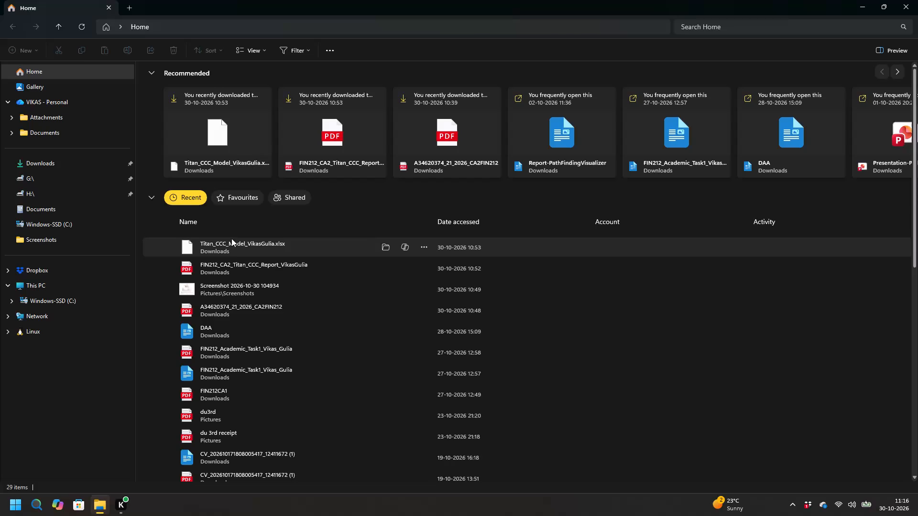
Open the FIN212 CA2 Titan CCC report and the CA2FIN212 task brief PDFs from the recent files, side by side.
double_click(230, 266)
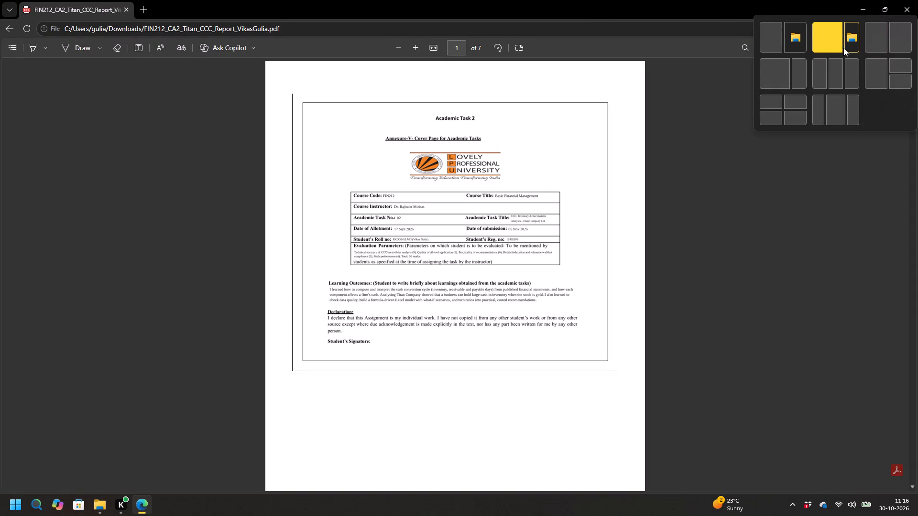
click(877, 37)
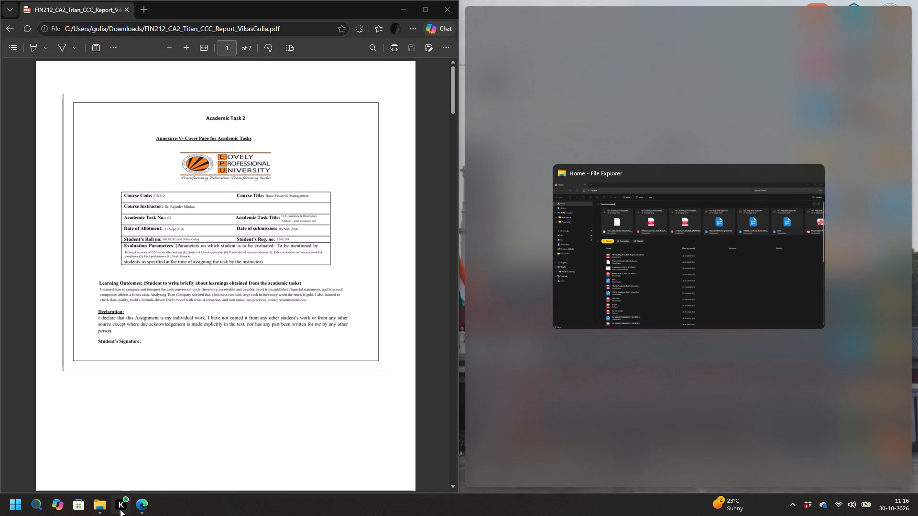
click(97, 507)
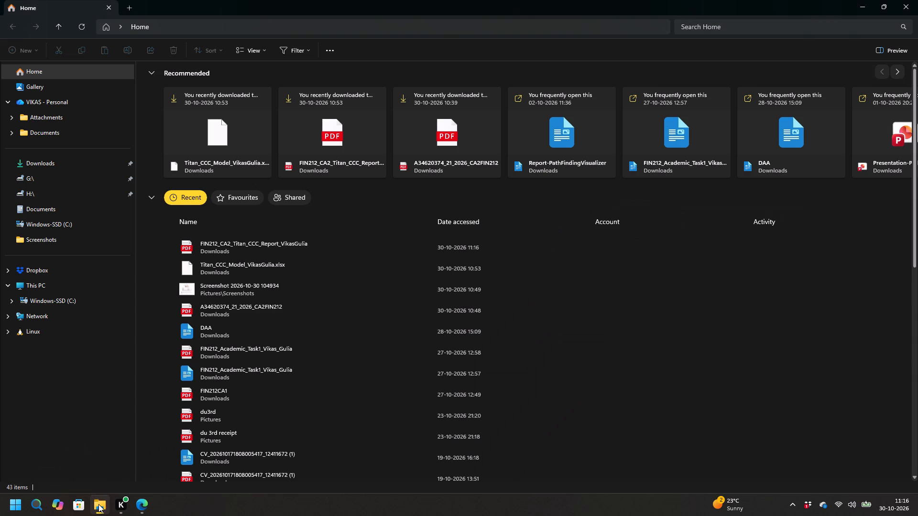
double_click(231, 318)
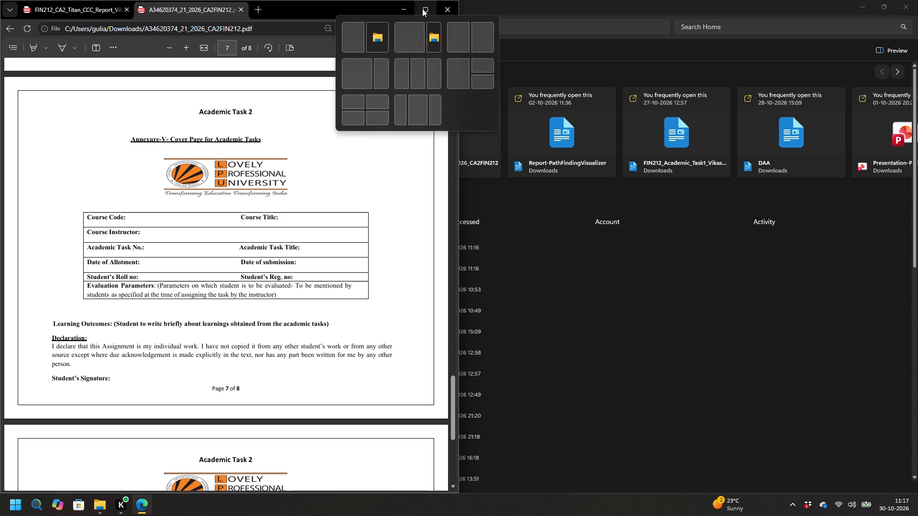
click(487, 46)
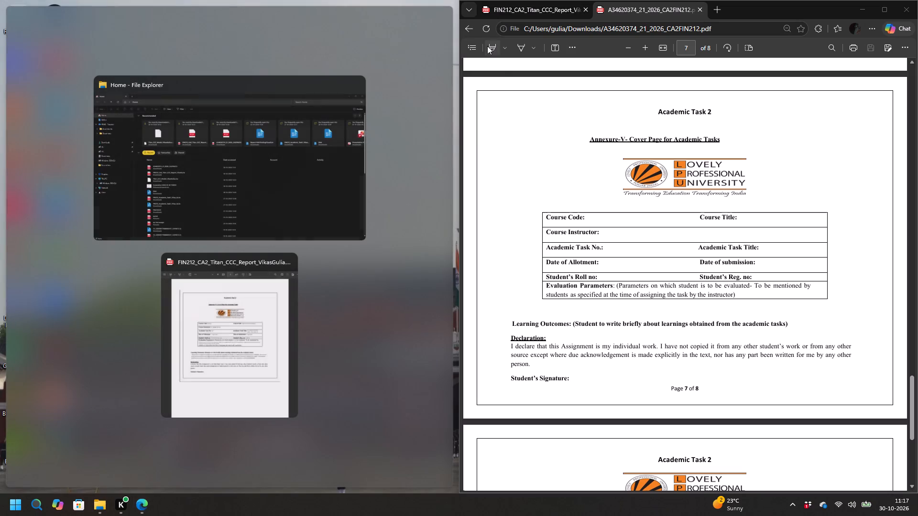
click(276, 306)
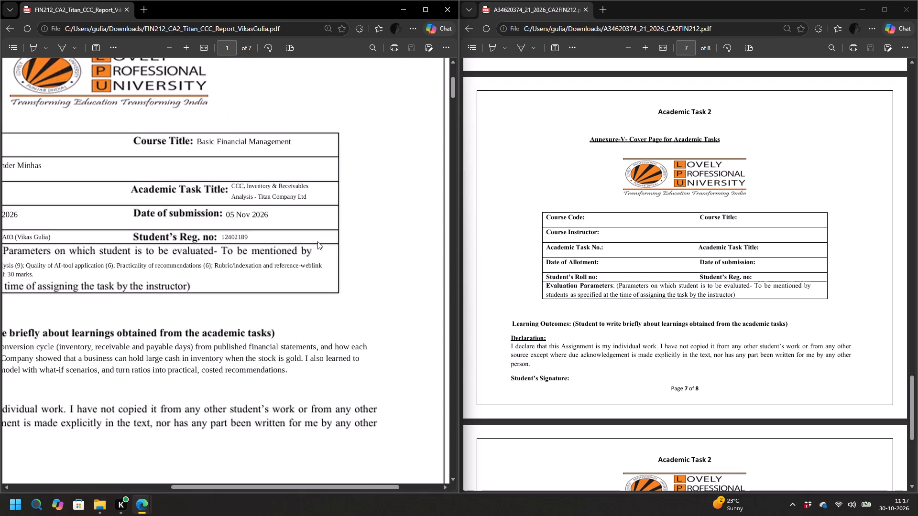
Check the filled-in cover page of the Titan report and skim its company selection, methodology and results on page 2.
scroll(317, 241, right, 4)
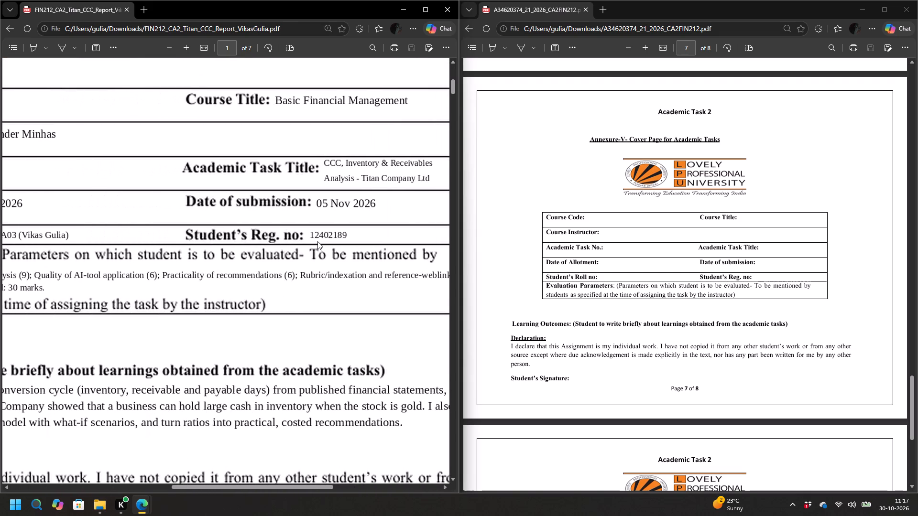
scroll(317, 241, right, 7)
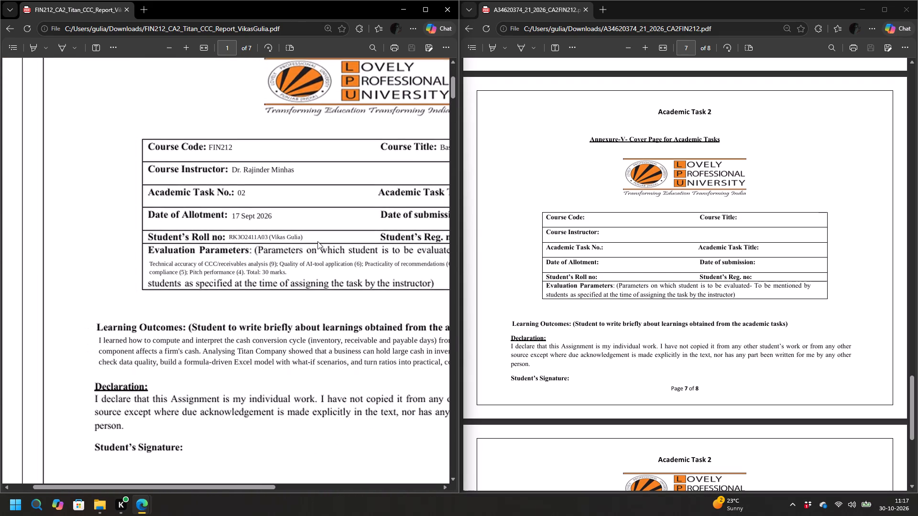
scroll(297, 250, left, 3)
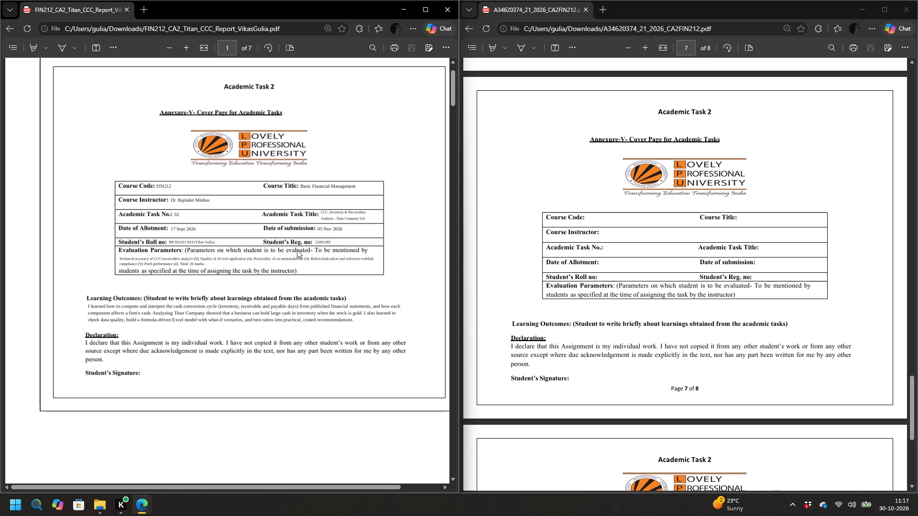
scroll(297, 250, down, 6)
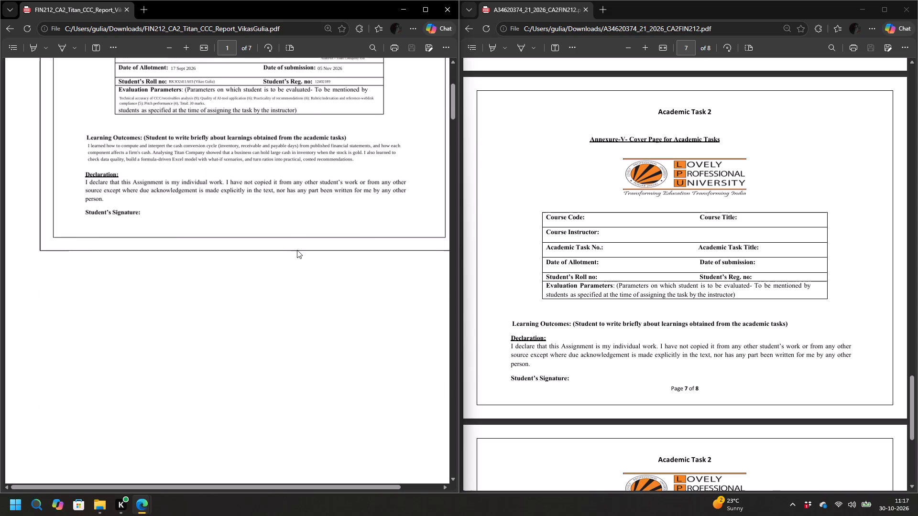
scroll(297, 250, down, 6)
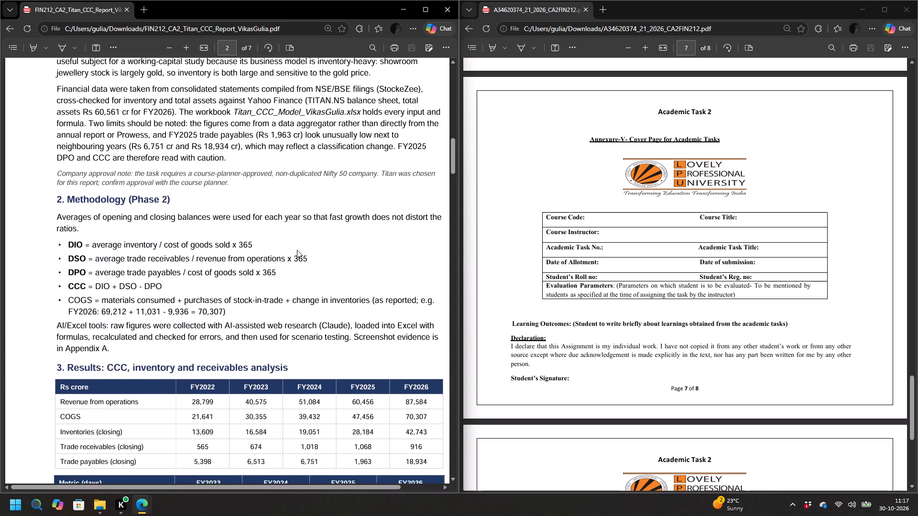
scroll(297, 250, up, 4)
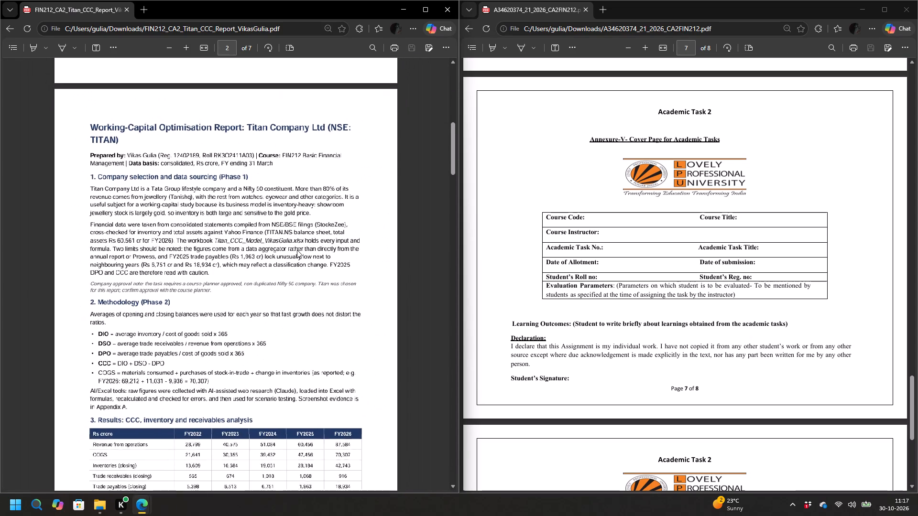
Look back through the task brief's cover page, submission instructions and group lists to the phase-wise activity plan on page 2.
scroll(626, 249, down, 2)
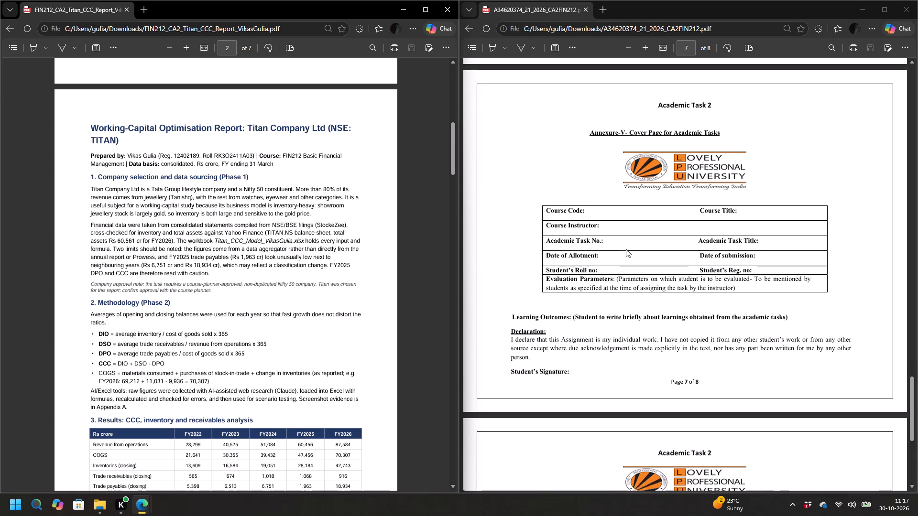
scroll(626, 249, down, 7)
scroll(626, 249, up, 5)
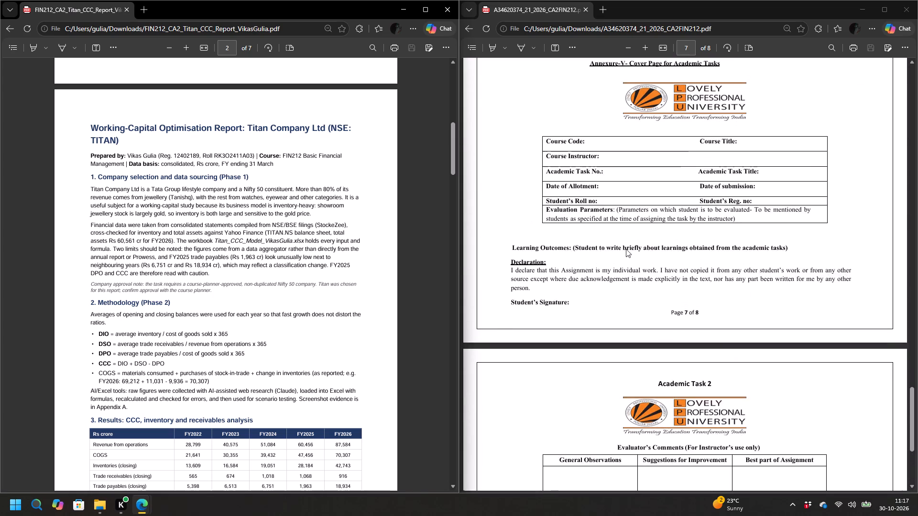
scroll(626, 249, up, 5)
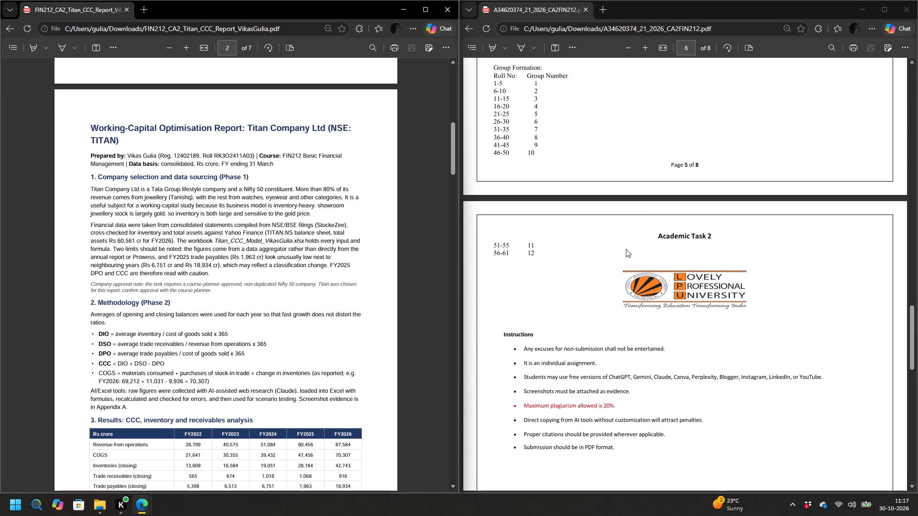
scroll(626, 249, down, 1)
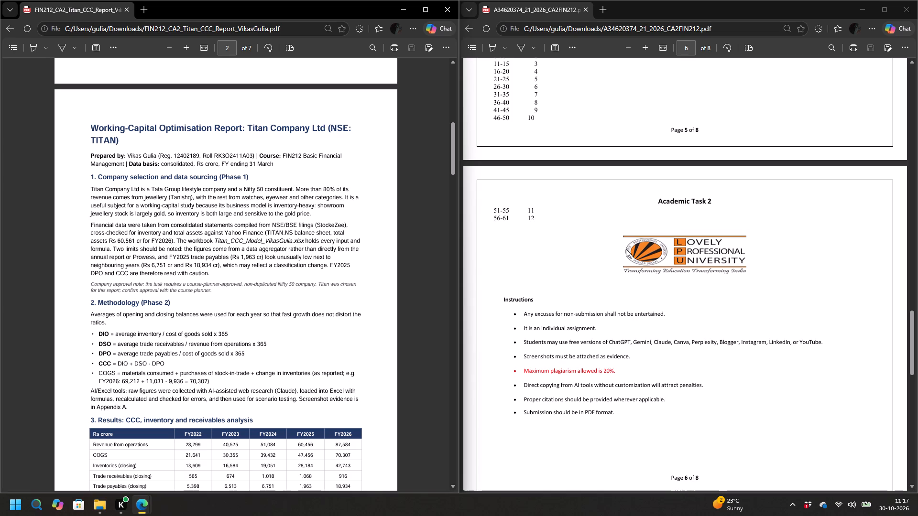
scroll(626, 249, up, 6)
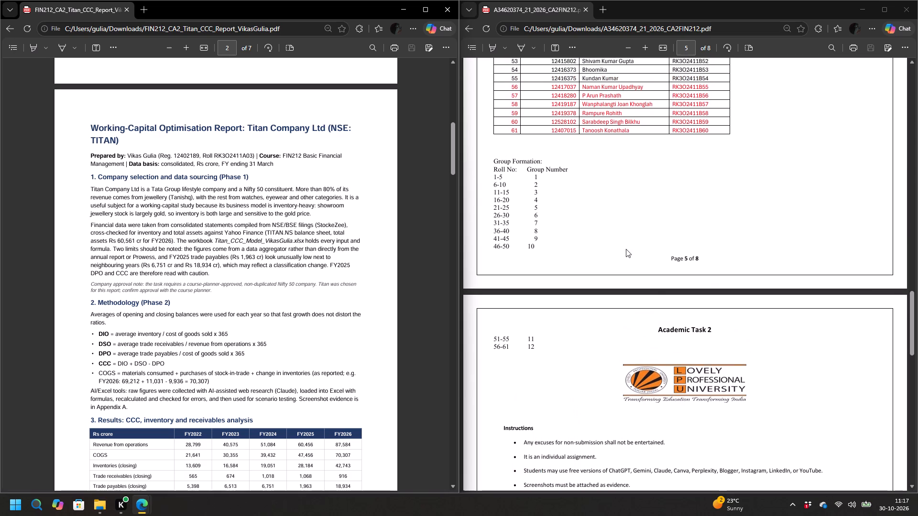
scroll(626, 249, up, 5)
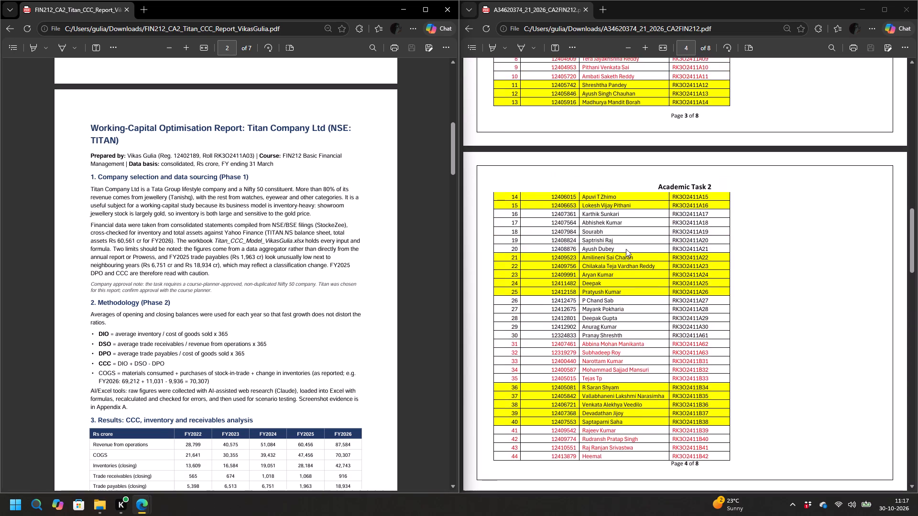
scroll(626, 249, up, 2)
scroll(626, 249, down, 2)
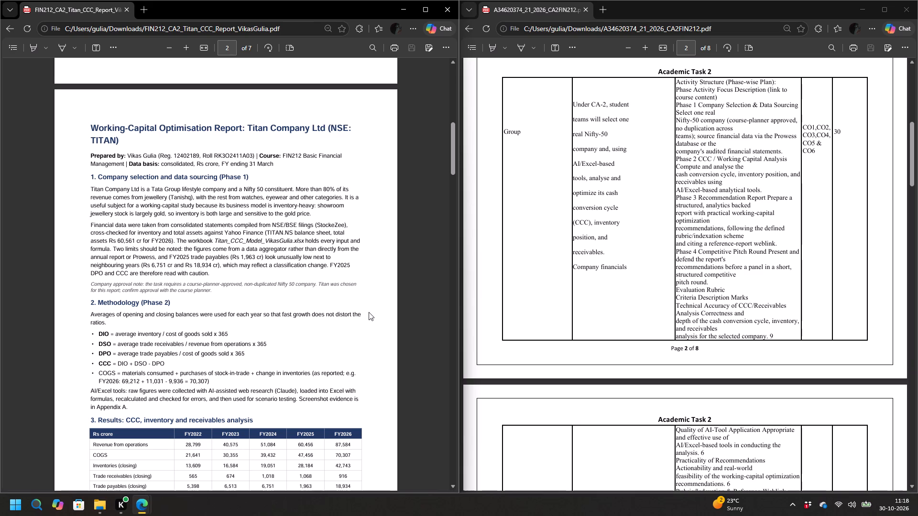
Compare the report's opening sections with the brief's phase plan, evaluation rubric, instructions and evaluator page.
scroll(369, 312, down, 3)
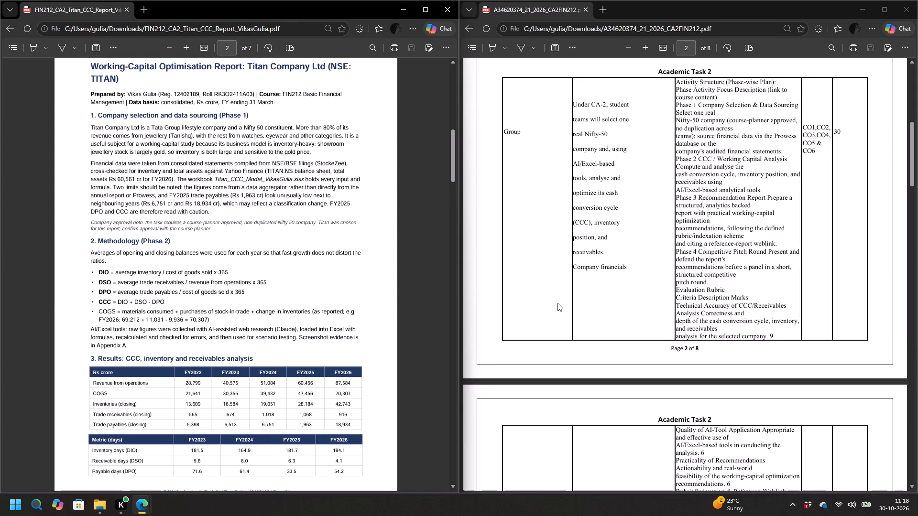
scroll(557, 303, down, 1)
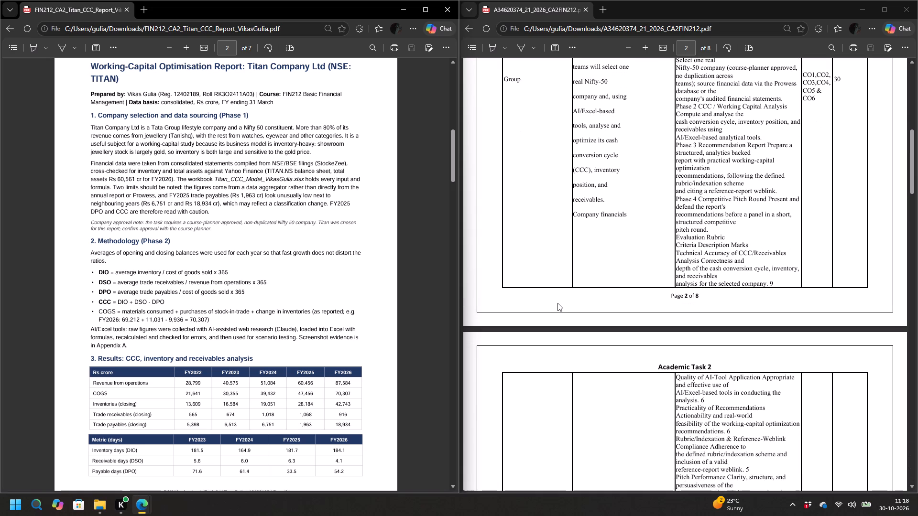
scroll(557, 303, down, 2)
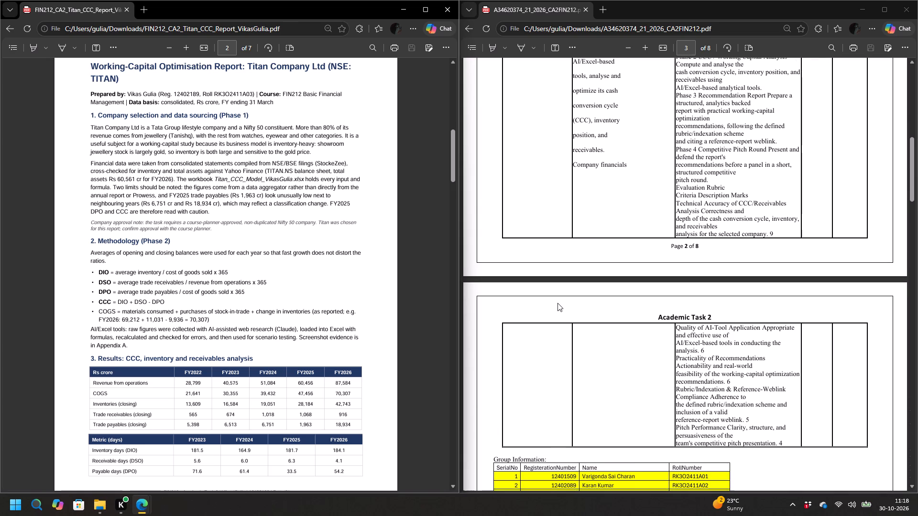
scroll(557, 303, down, 3)
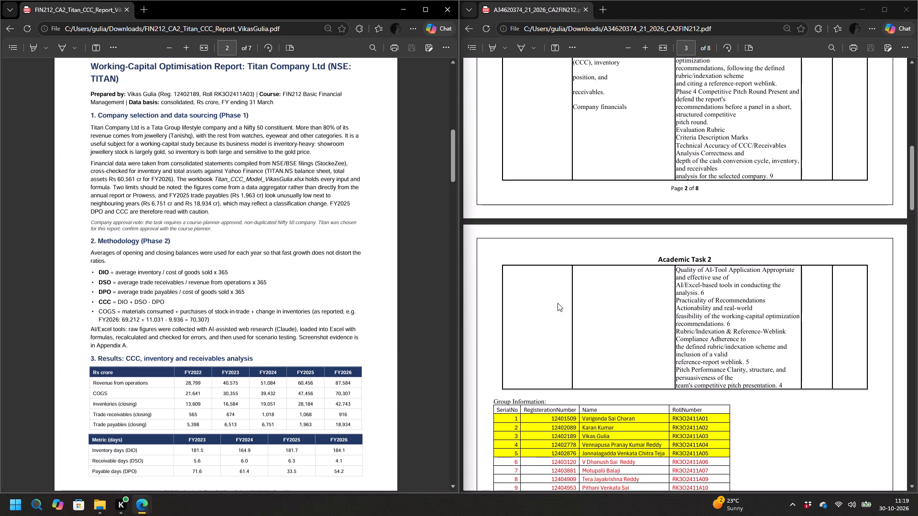
scroll(557, 303, down, 1)
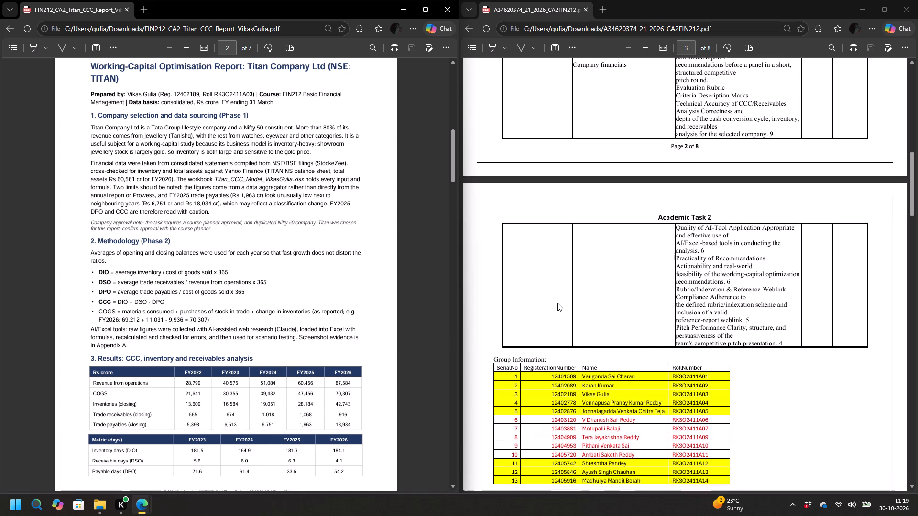
scroll(557, 303, down, 1)
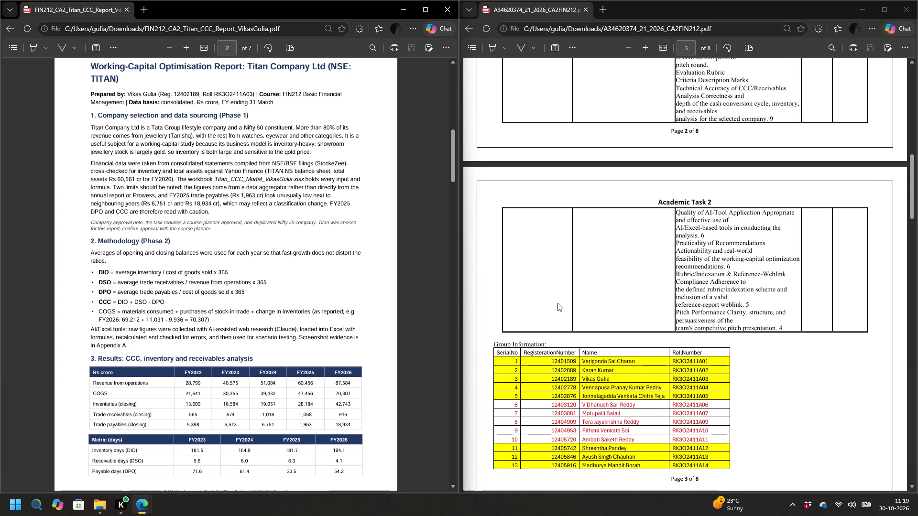
scroll(557, 303, down, 1)
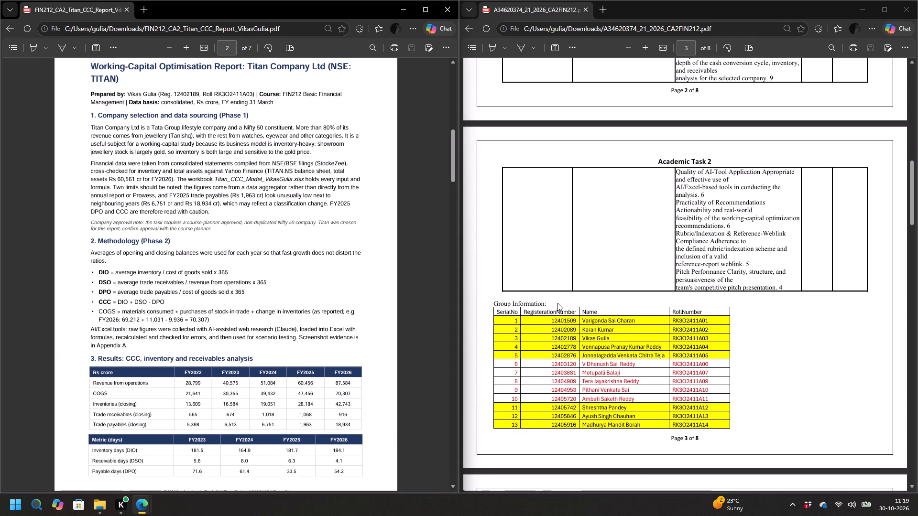
scroll(557, 303, down, 6)
scroll(557, 303, up, 1)
scroll(557, 303, down, 1)
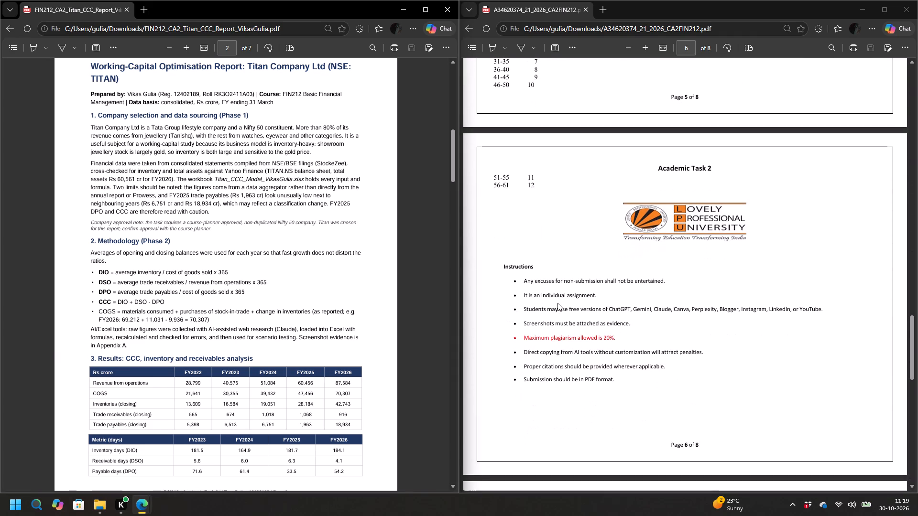
scroll(557, 303, down, 6)
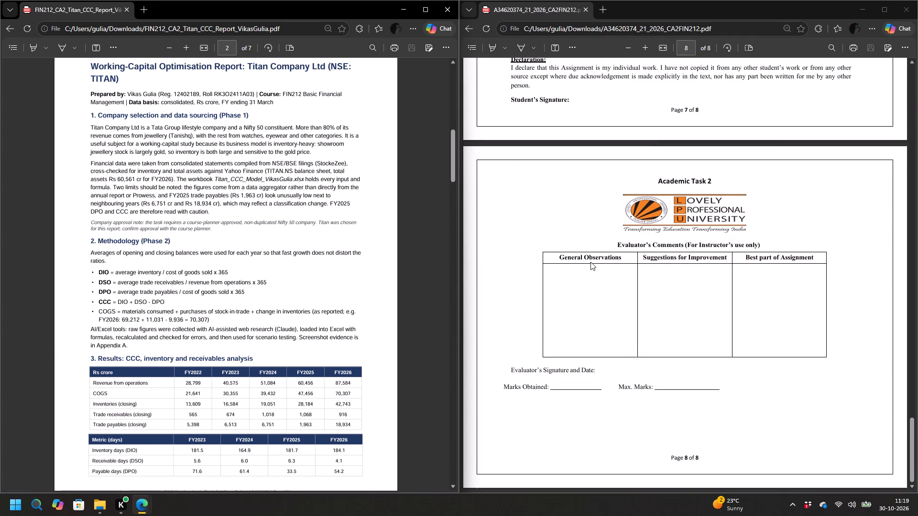
Close the CA2FIN212 task brief window.
click(909, 15)
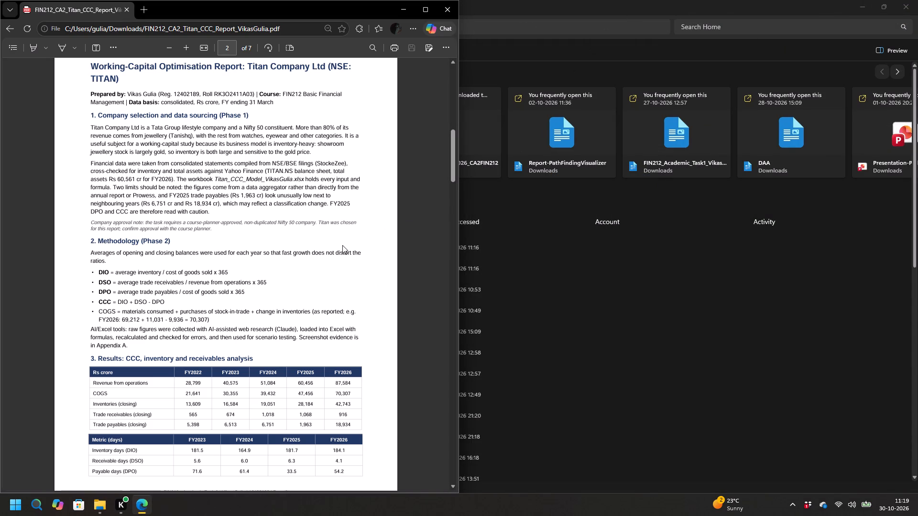
Review the Titan report's charts, key findings, recommendations and conclusion, through to Appendix A's screenshot requirements and Appendix B's pitch outline.
scroll(342, 245, down, 7)
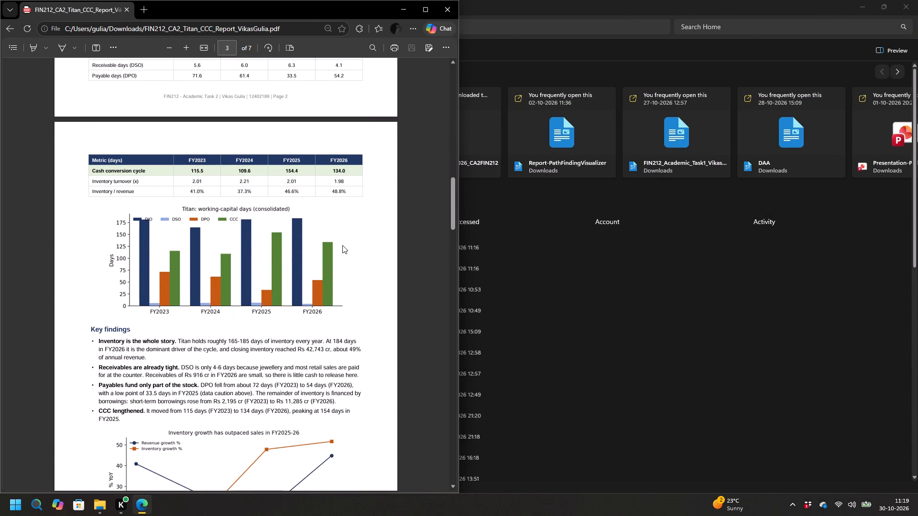
scroll(342, 245, down, 7)
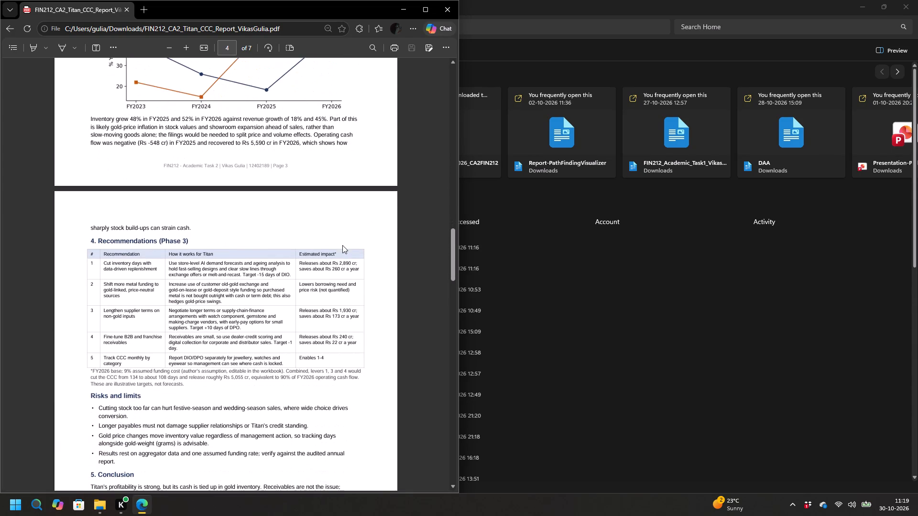
scroll(342, 245, down, 2)
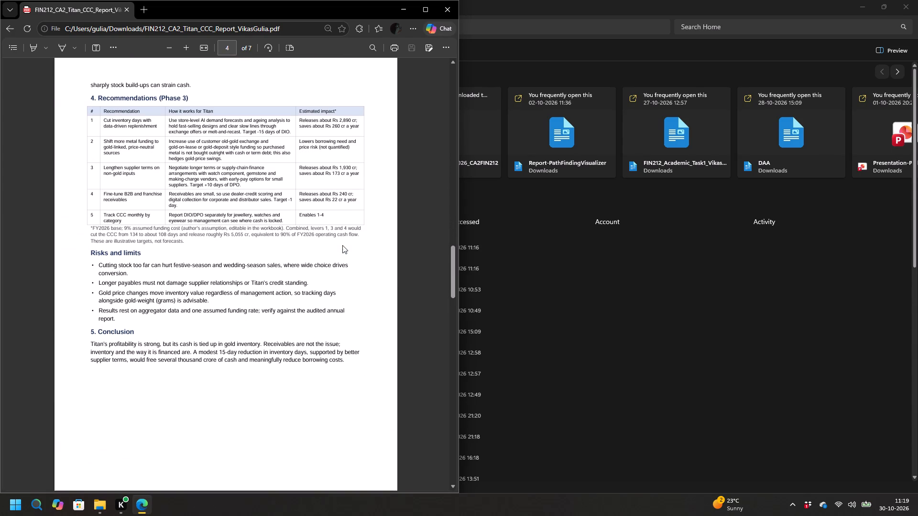
scroll(342, 245, down, 6)
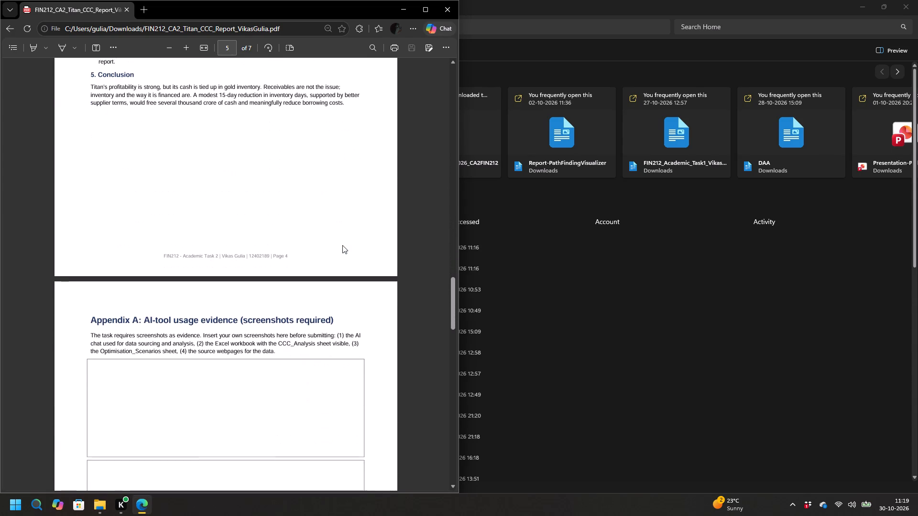
scroll(342, 245, down, 4)
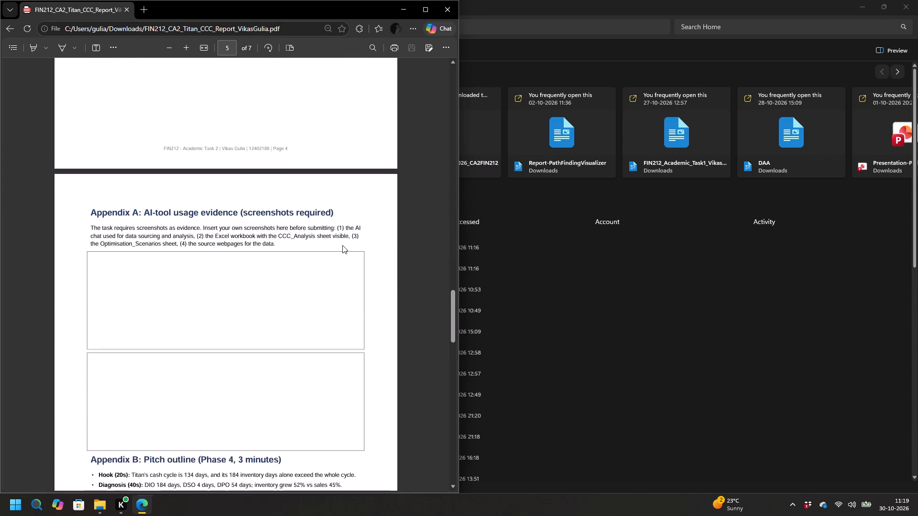
scroll(342, 245, down, 1)
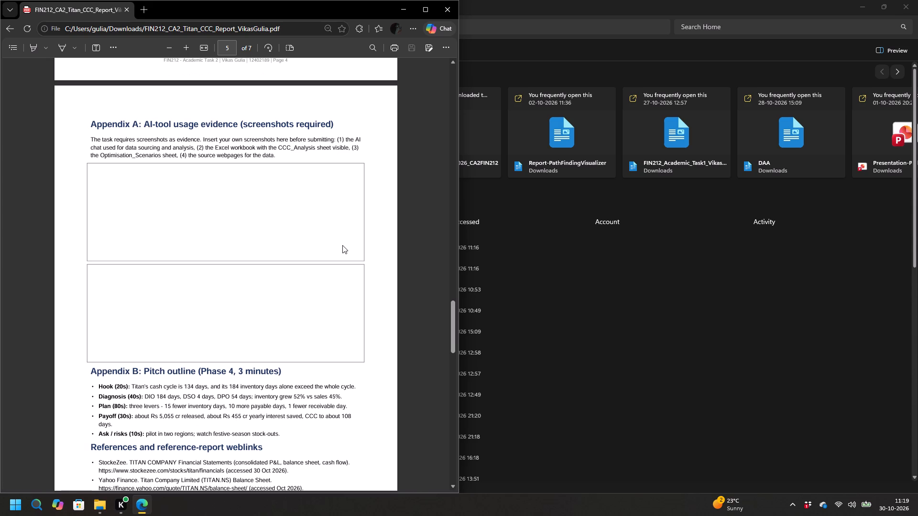
Review the report's Appendix A placeholders, Appendix B pitch outline, references and evaluator's comments page.
scroll(342, 245, down, 5)
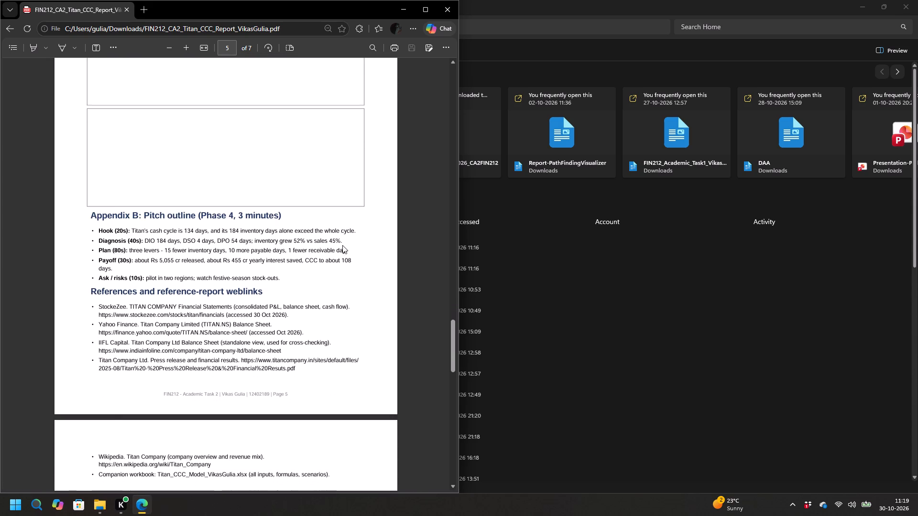
scroll(342, 245, down, 5)
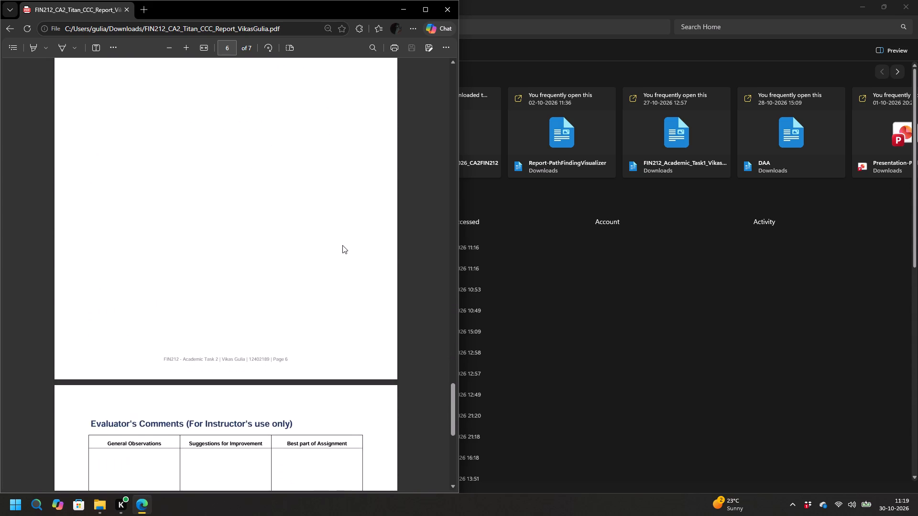
scroll(342, 245, down, 3)
scroll(342, 245, up, 7)
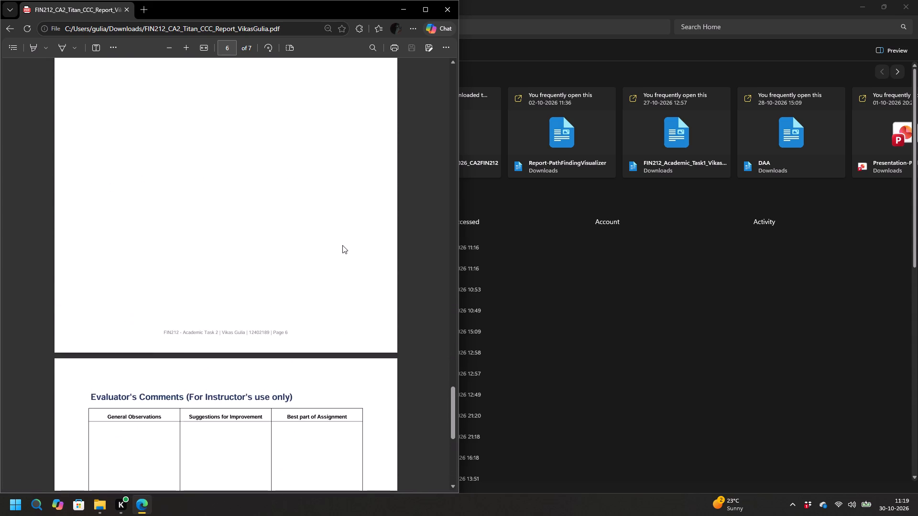
scroll(342, 245, up, 2)
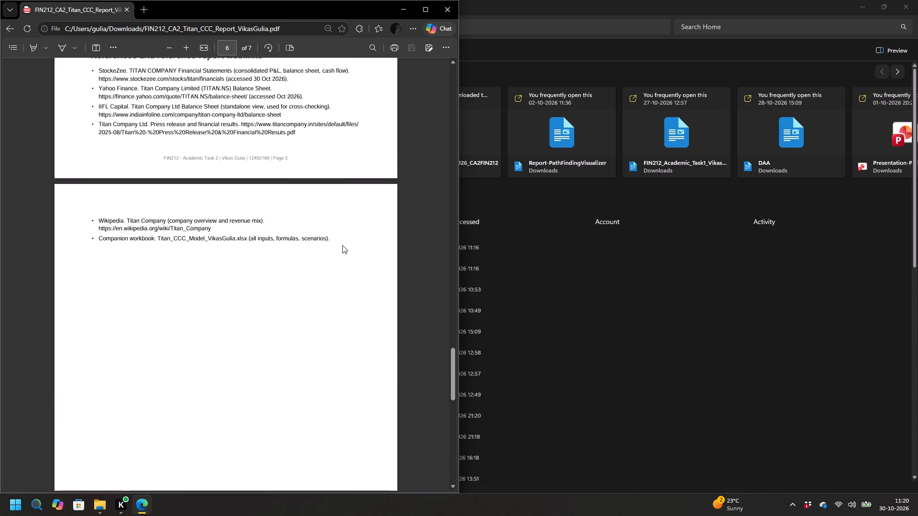
scroll(342, 245, up, 3)
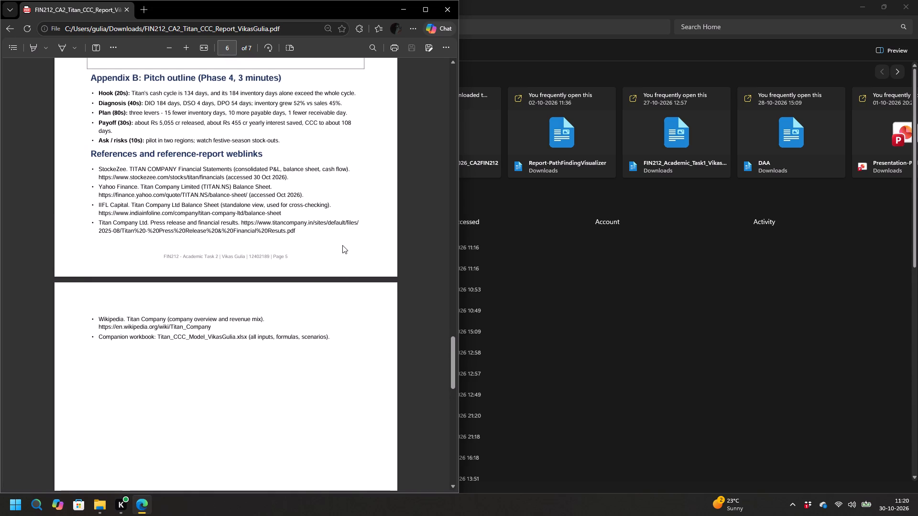
scroll(342, 245, up, 3)
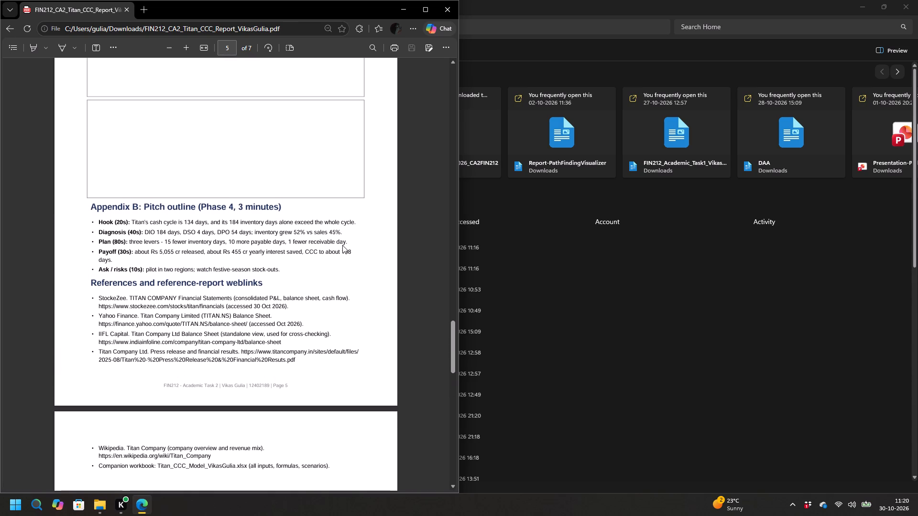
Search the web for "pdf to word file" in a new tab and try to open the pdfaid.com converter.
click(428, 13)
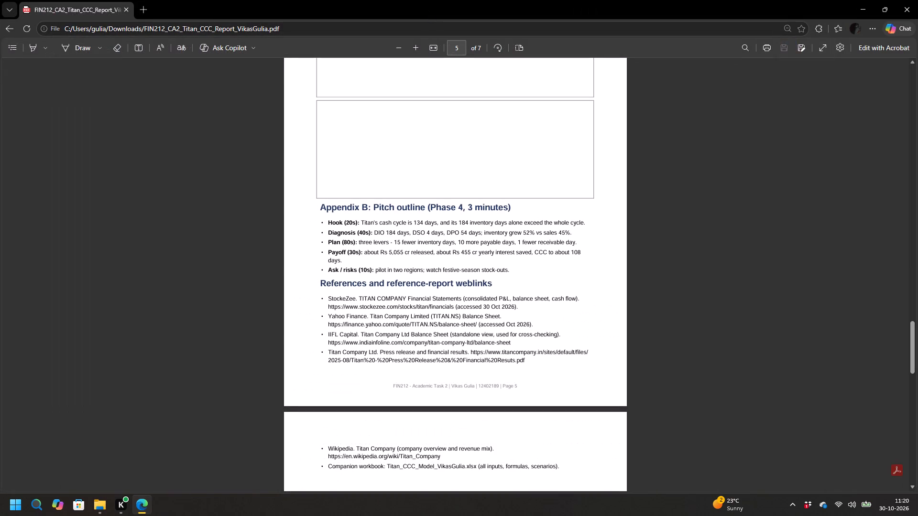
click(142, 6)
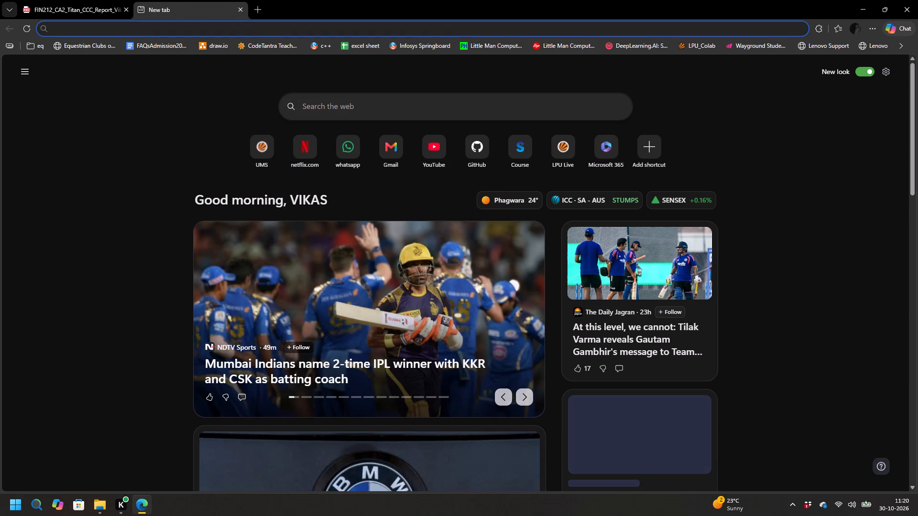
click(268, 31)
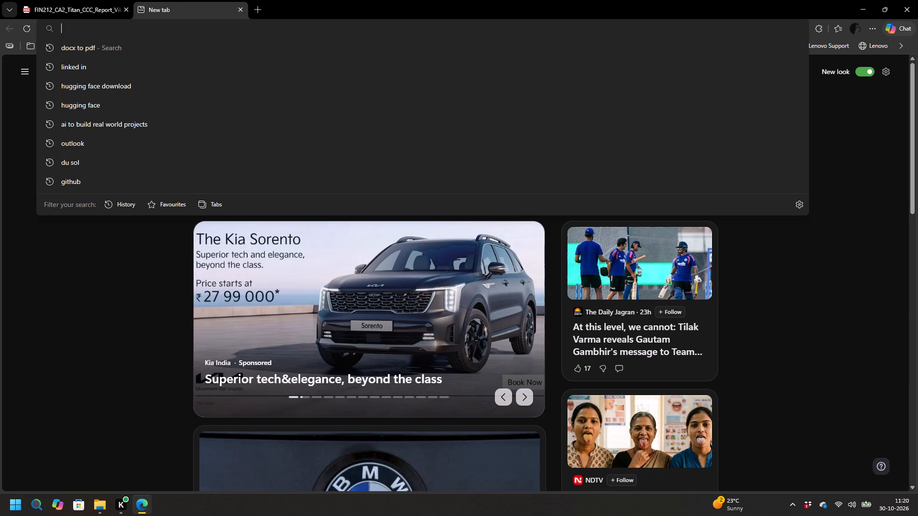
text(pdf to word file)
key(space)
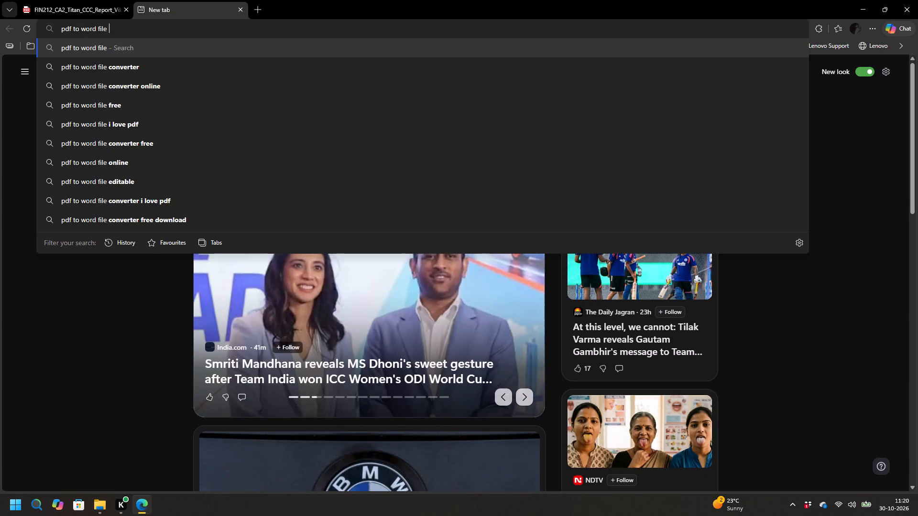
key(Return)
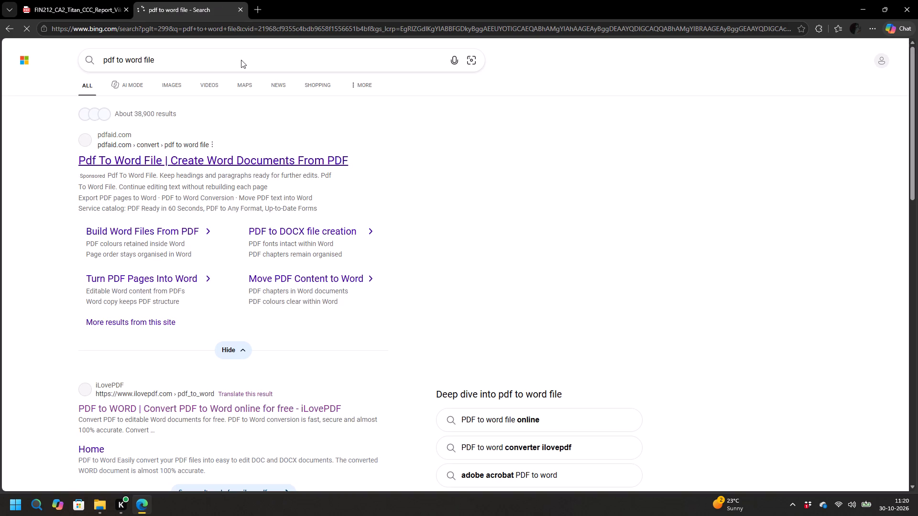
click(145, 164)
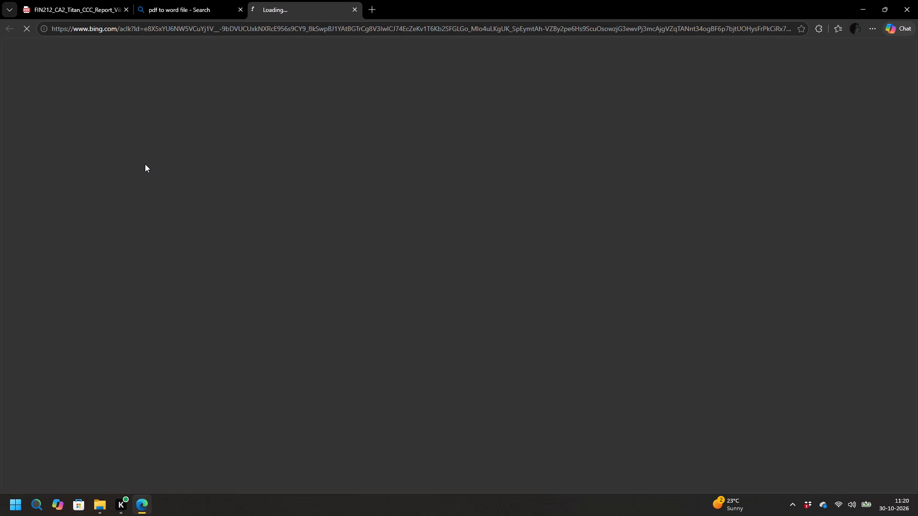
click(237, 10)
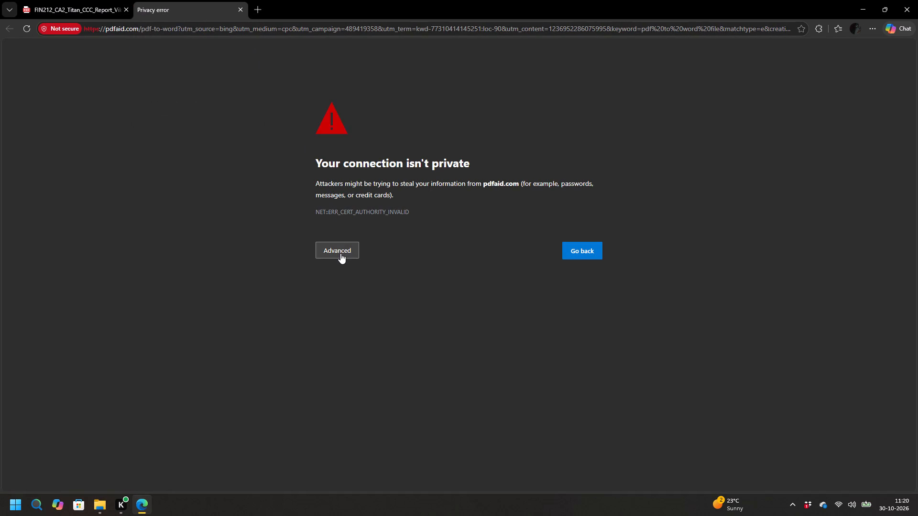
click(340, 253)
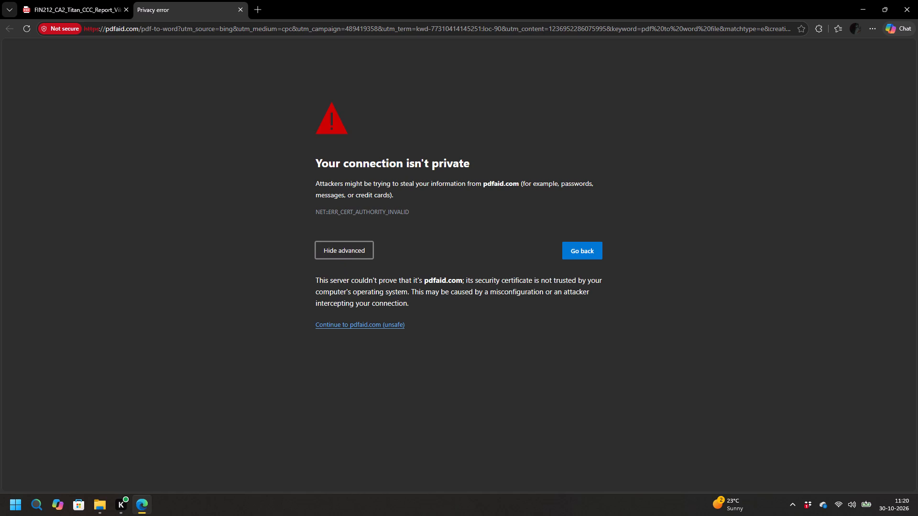
Search for "pdf to word file" and open iLovePDF's PDF to WORD converter from the results.
click(220, 24)
key(BackSpace)
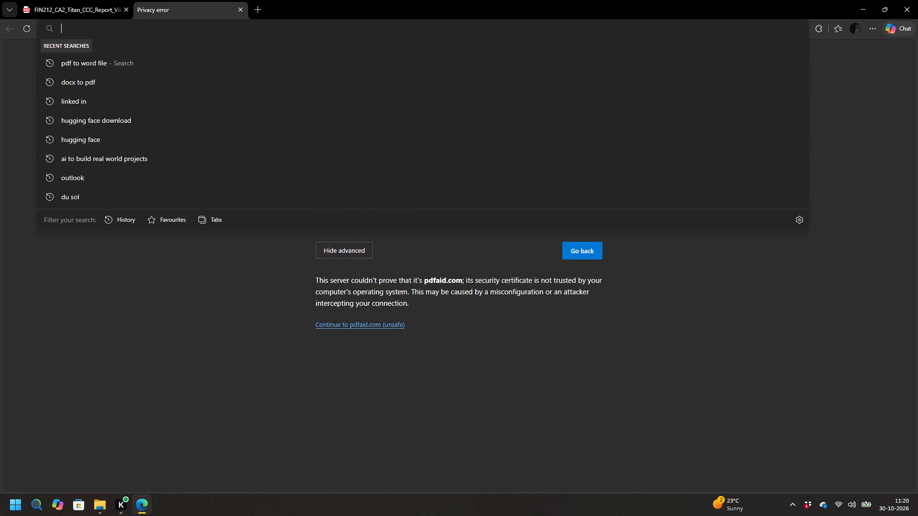
text(pdf to word)
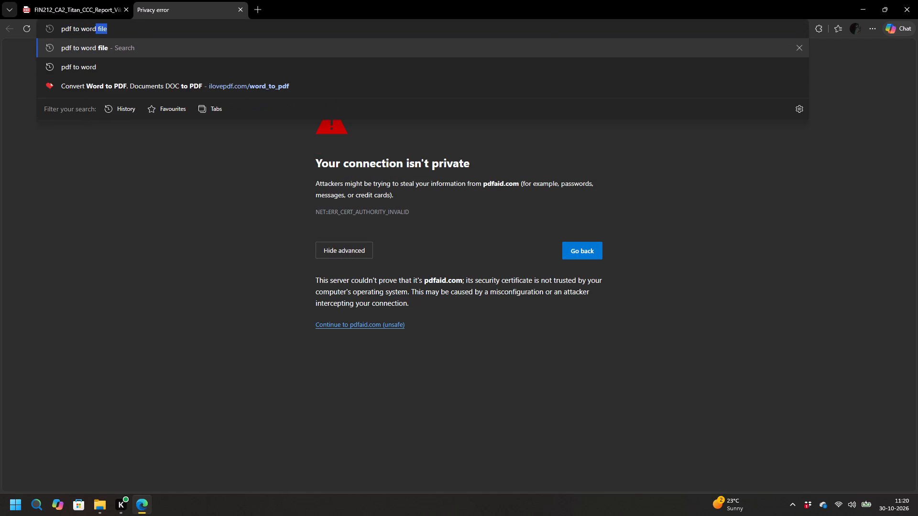
key(space)
key(Return)
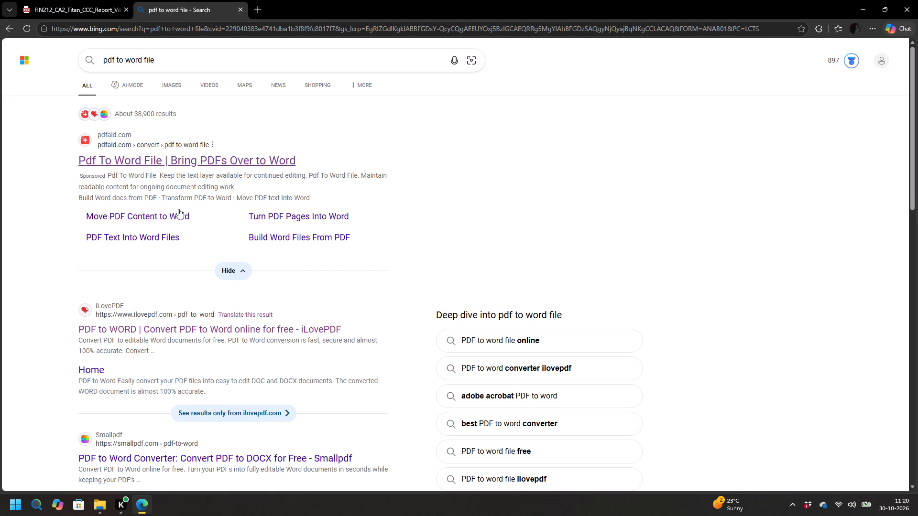
click(172, 329)
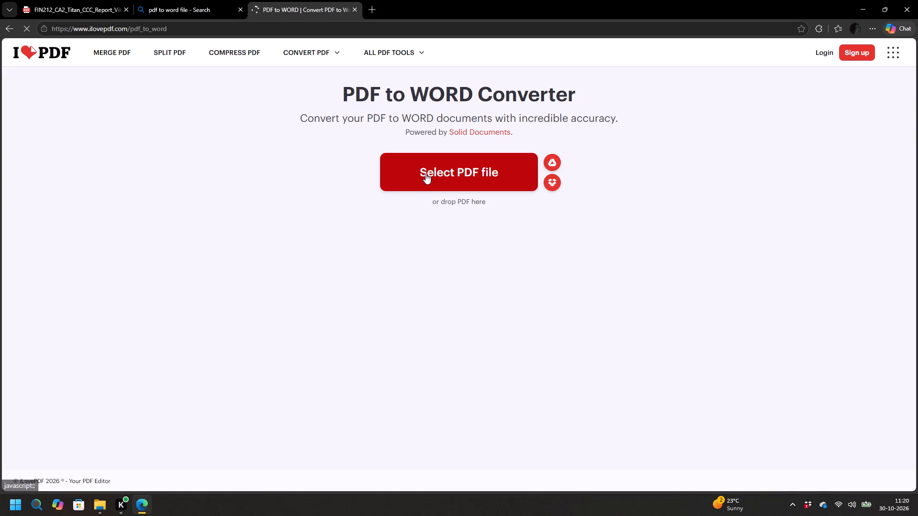
Convert the FIN212 CA2 Titan CCC report PDF from Downloads to Word with the No OCR option.
click(426, 173)
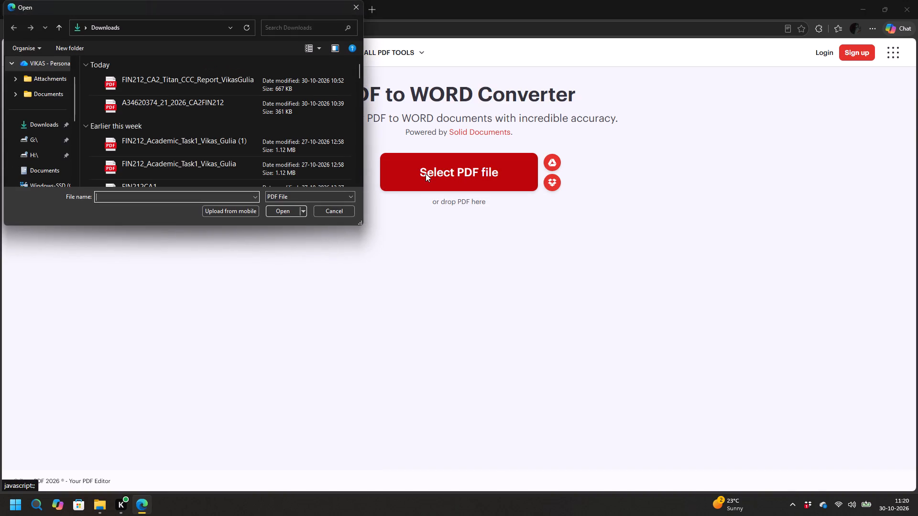
click(175, 83)
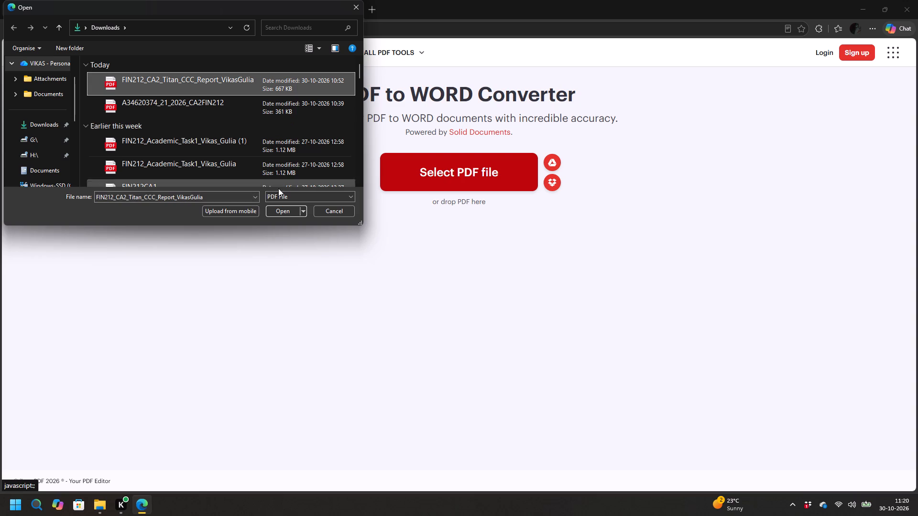
click(285, 213)
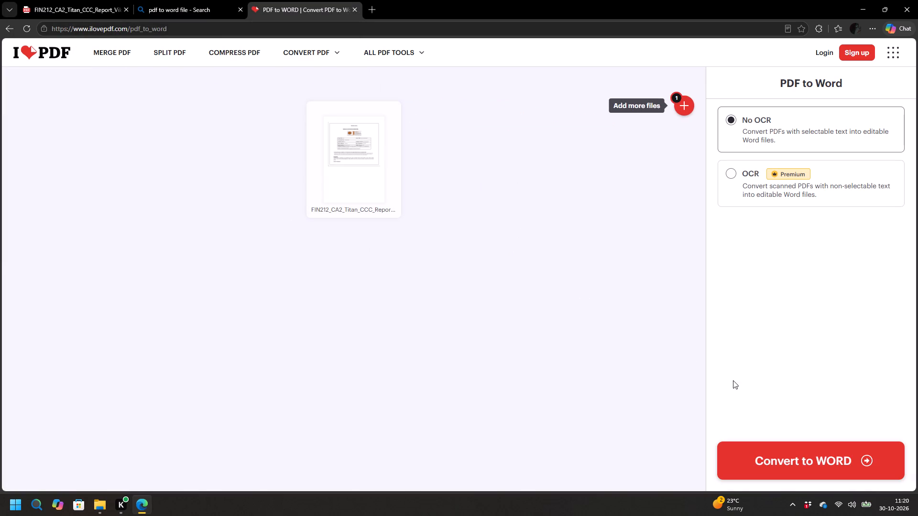
click(790, 460)
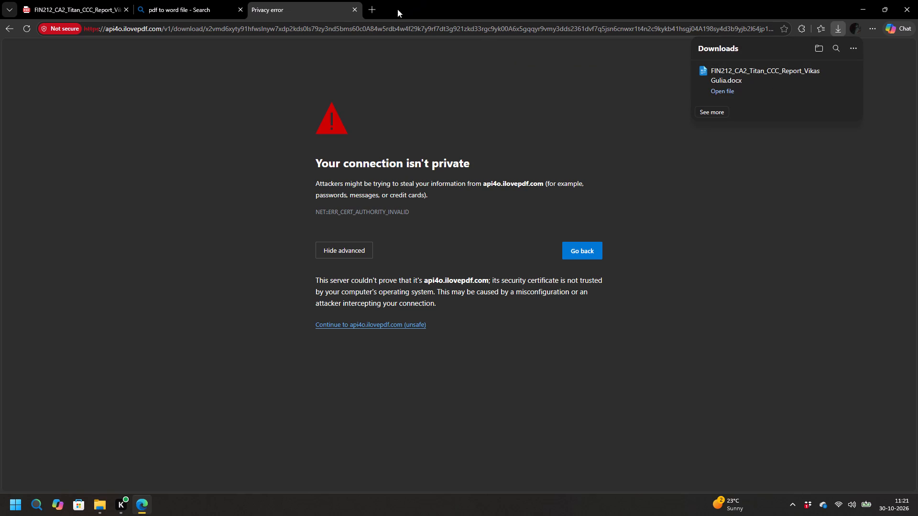
Close the iLovePDF and search tabs along with the report PDF's browser window.
click(355, 8)
click(242, 7)
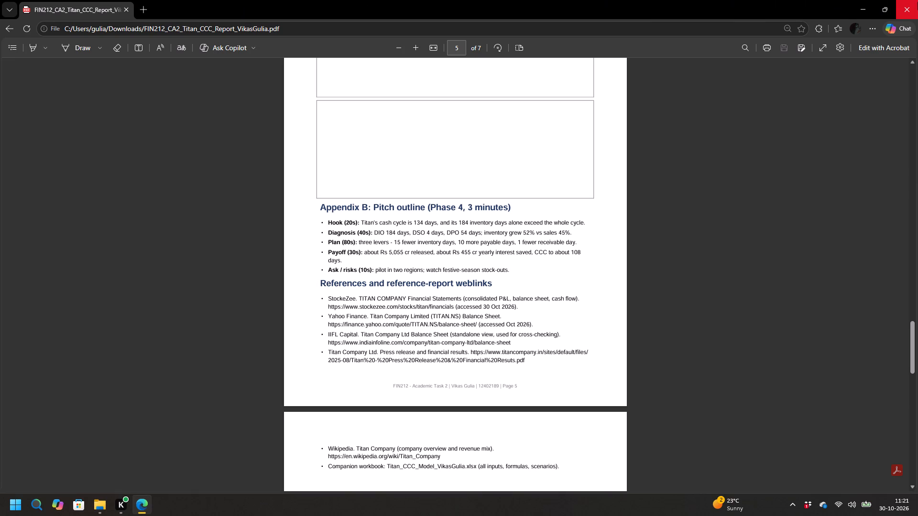
click(917, 2)
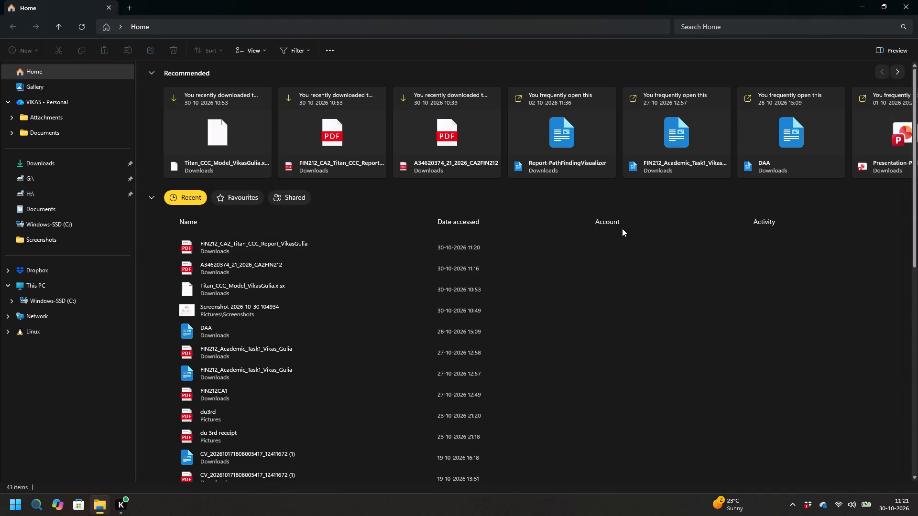
Open the downloaded Word version of the FIN212 CA2 Titan CCC report from the Downloads folder.
click(81, 166)
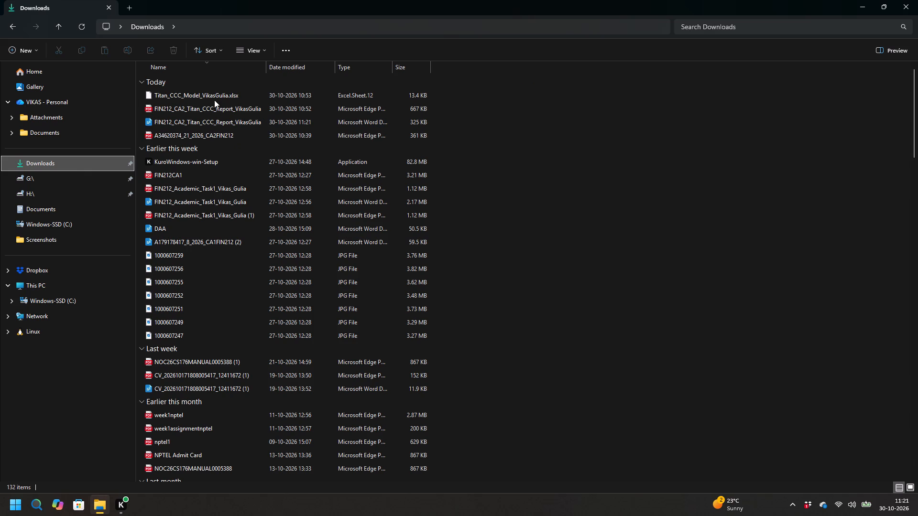
scroll(205, 129, up, 2)
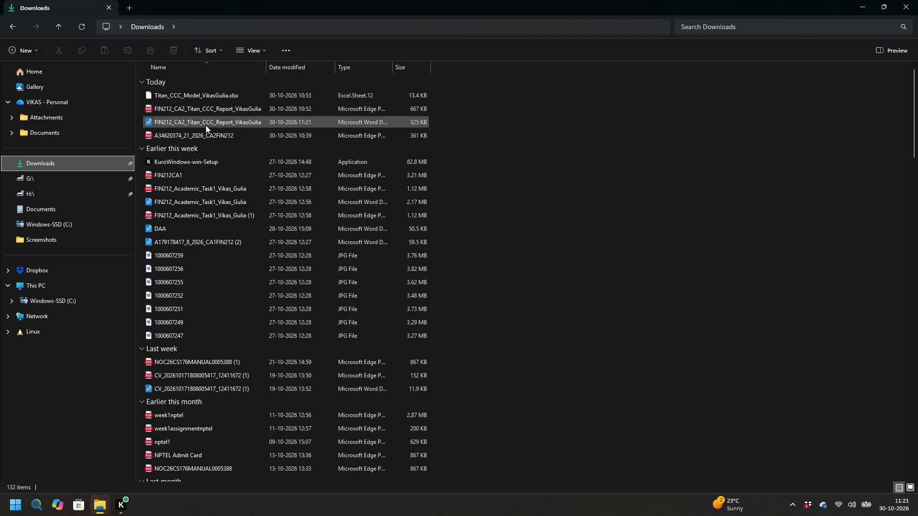
click(206, 125)
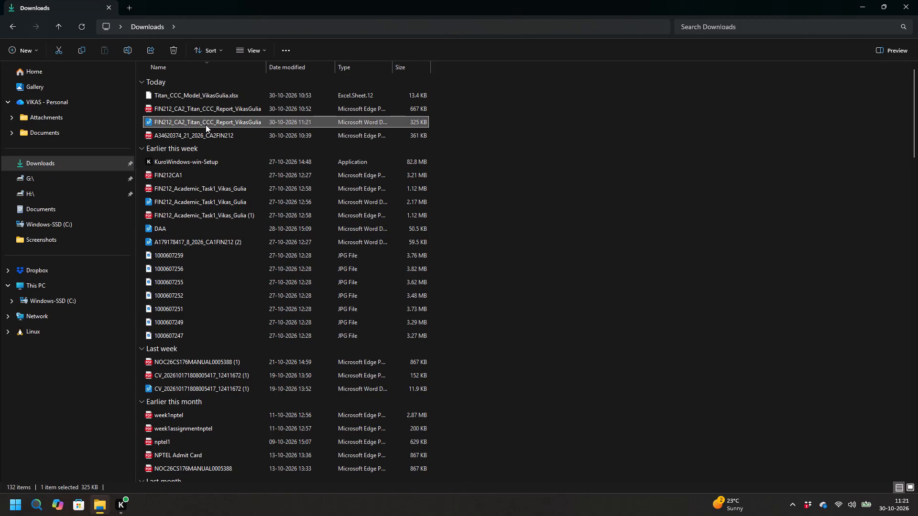
click(213, 122)
click(293, 117)
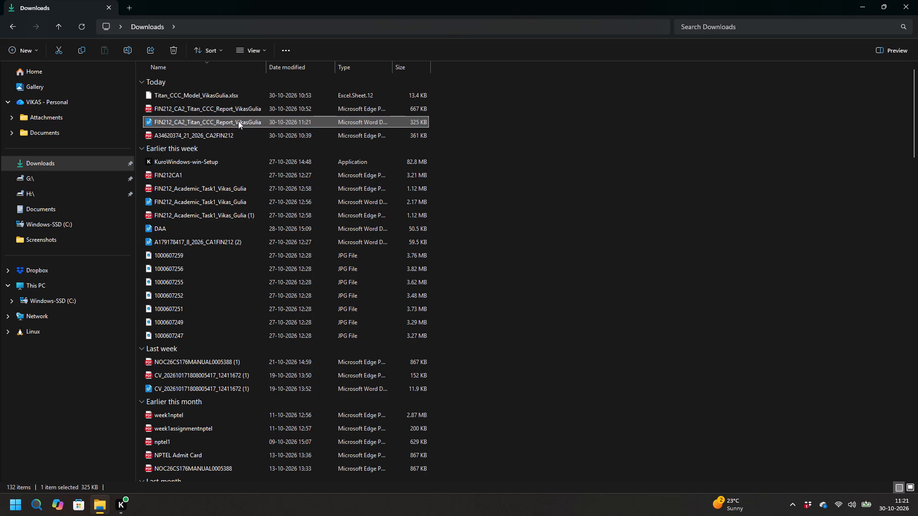
double_click(238, 121)
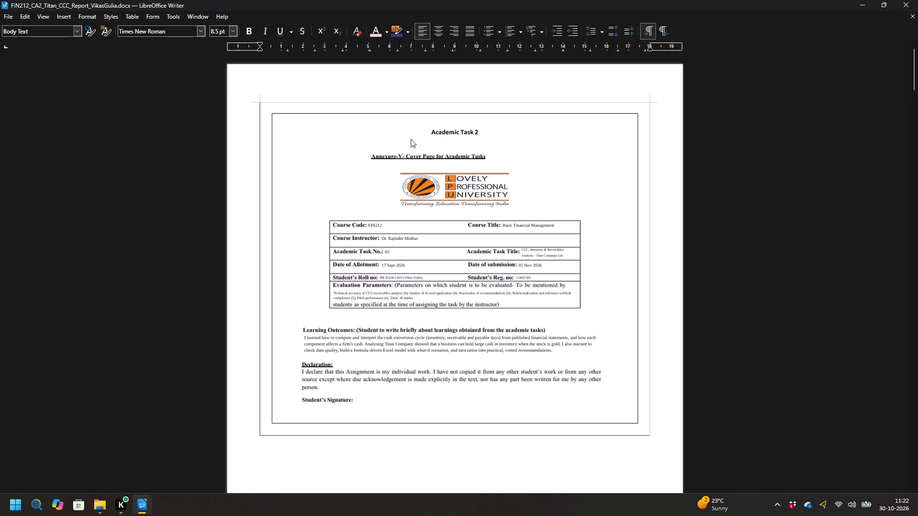
Review the converted report's cover page, company selection, methodology and first results tables.
scroll(411, 139, down, 3)
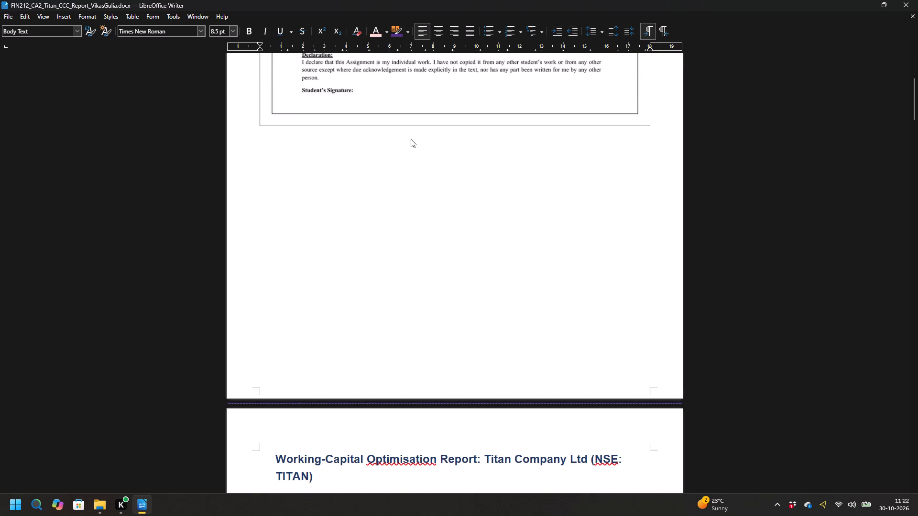
scroll(411, 139, down, 6)
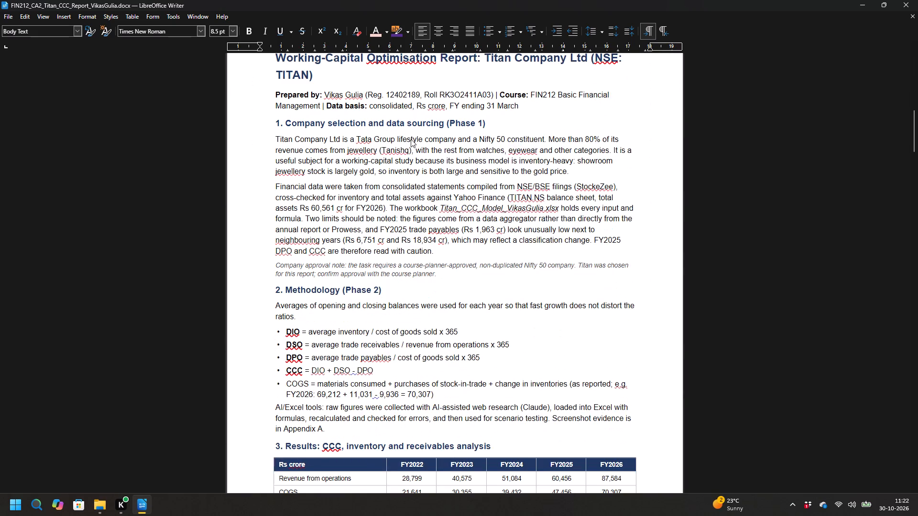
scroll(411, 139, down, 1)
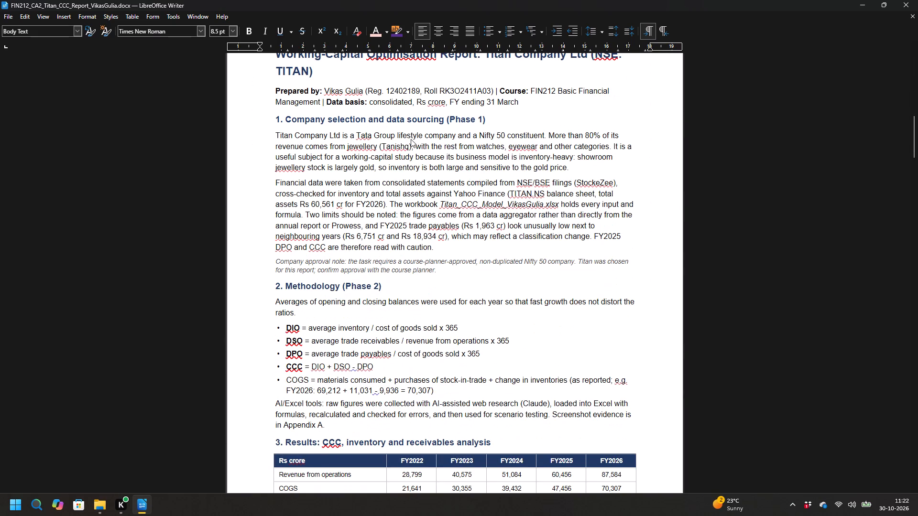
scroll(411, 139, down, 1)
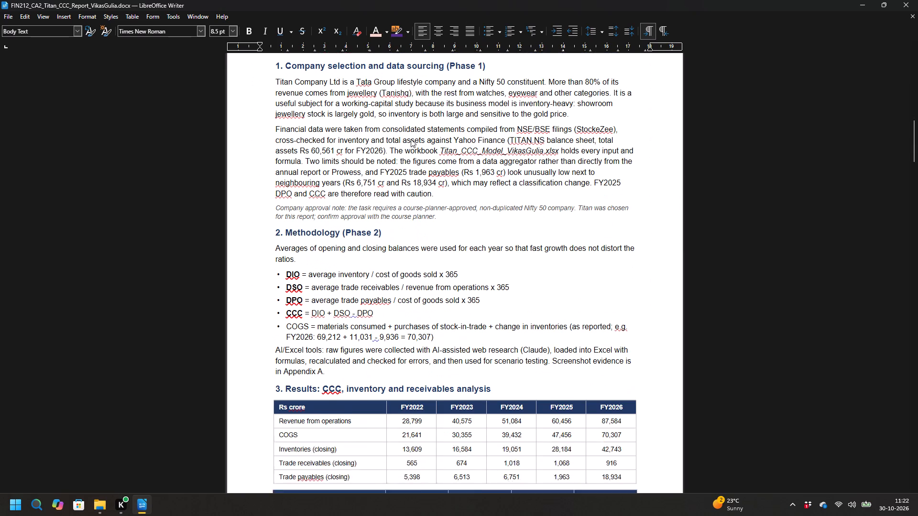
scroll(411, 139, down, 2)
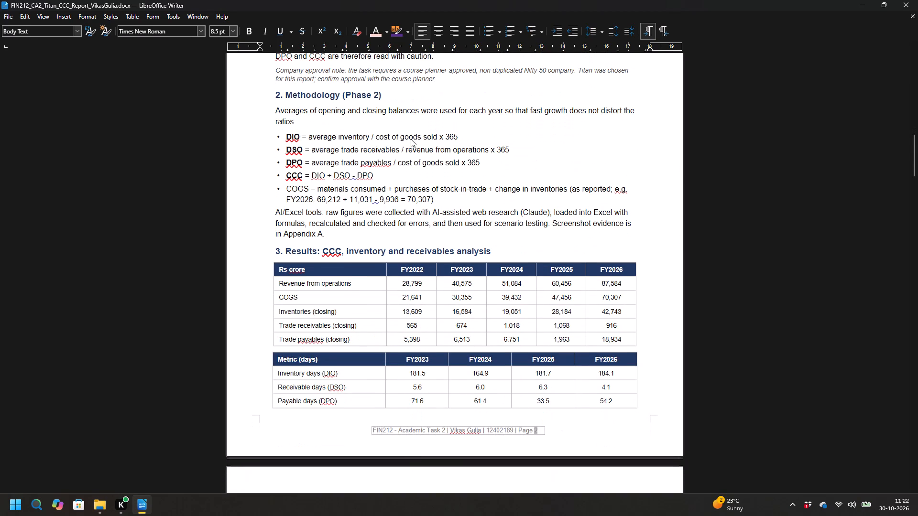
scroll(411, 139, down, 1)
scroll(411, 139, up, 3)
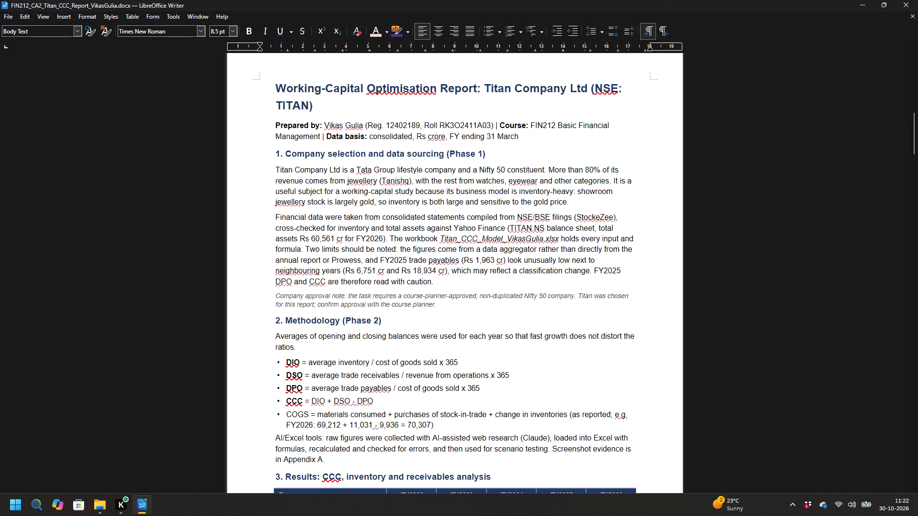
scroll(519, 184, down, 1)
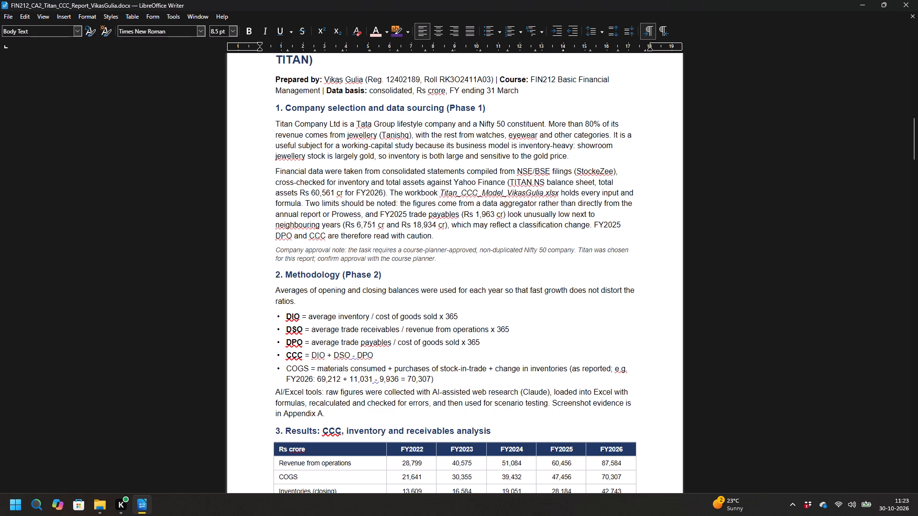
scroll(519, 184, down, 1)
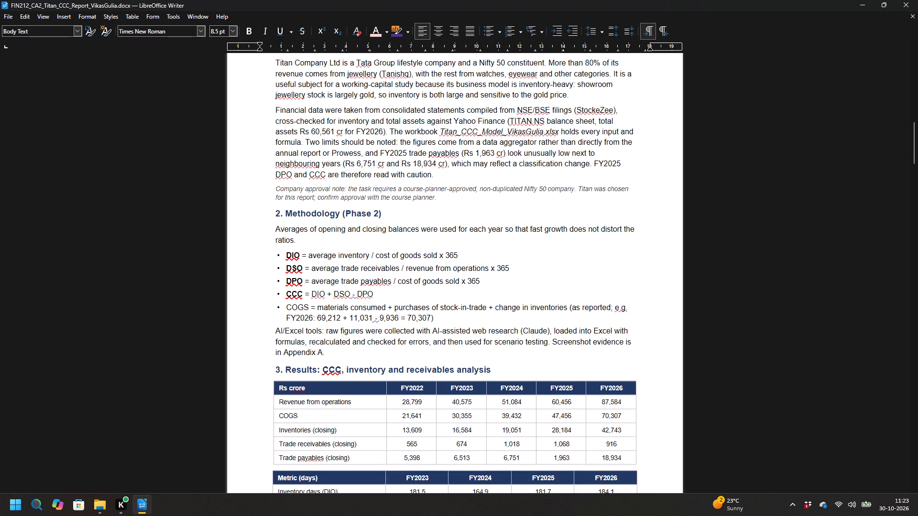
scroll(519, 184, down, 1)
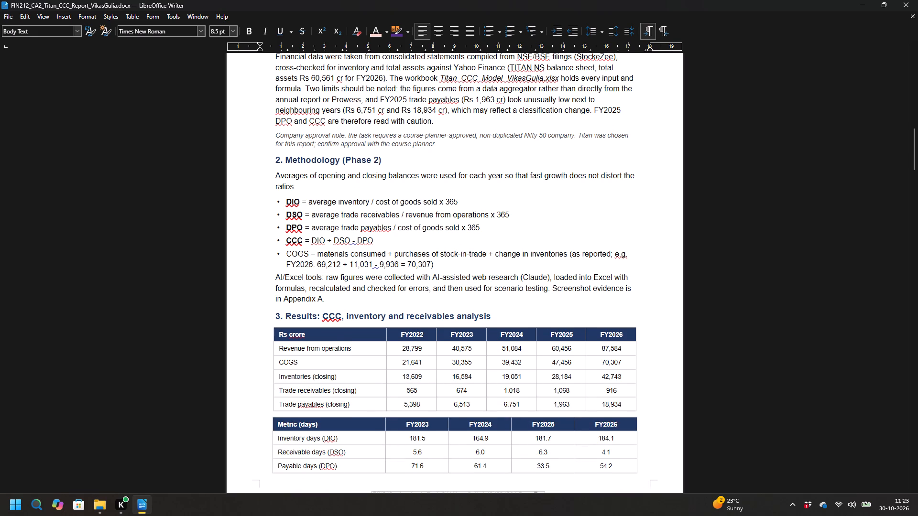
scroll(519, 184, down, 1)
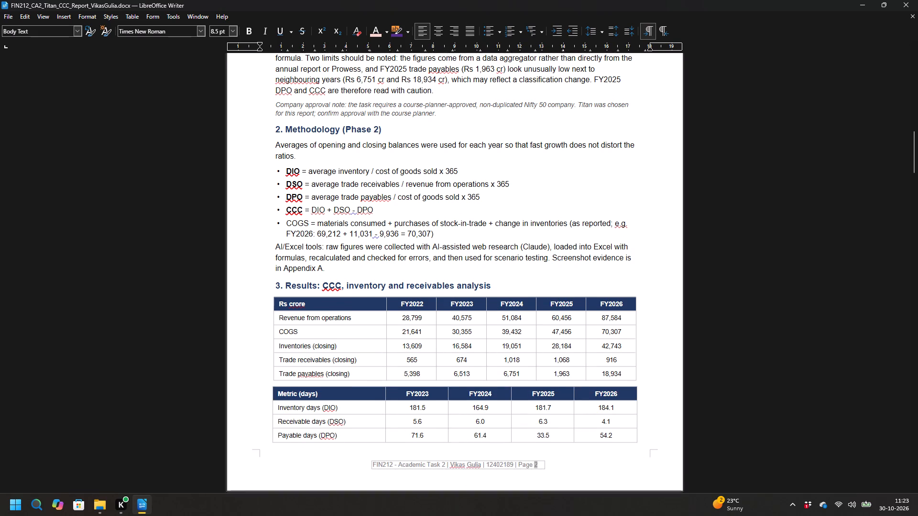
scroll(519, 184, down, 1)
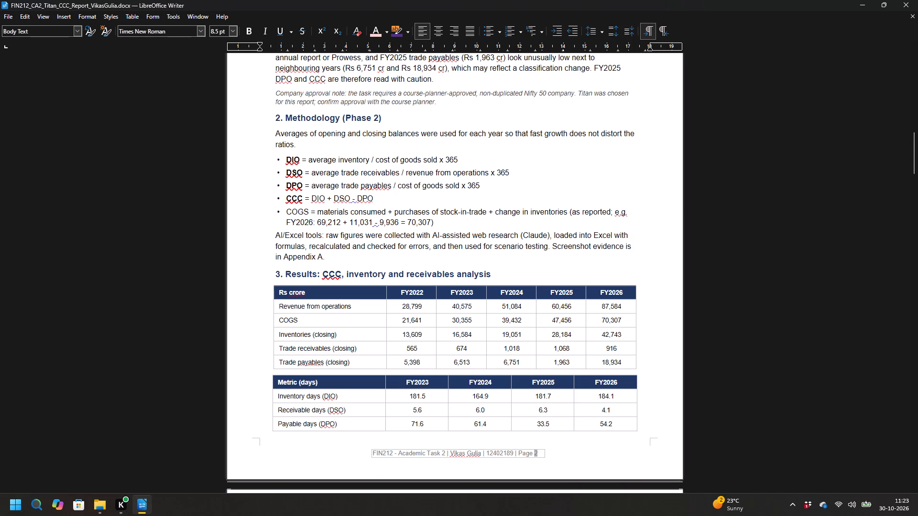
Read through the report's results tables, charts, key findings, recommendations, risks and conclusion.
scroll(519, 184, down, 2)
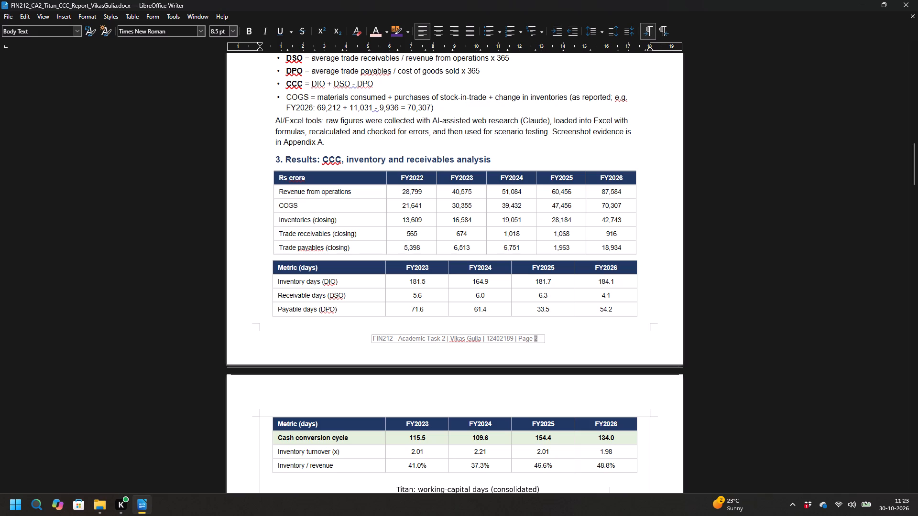
scroll(524, 150, down, 1)
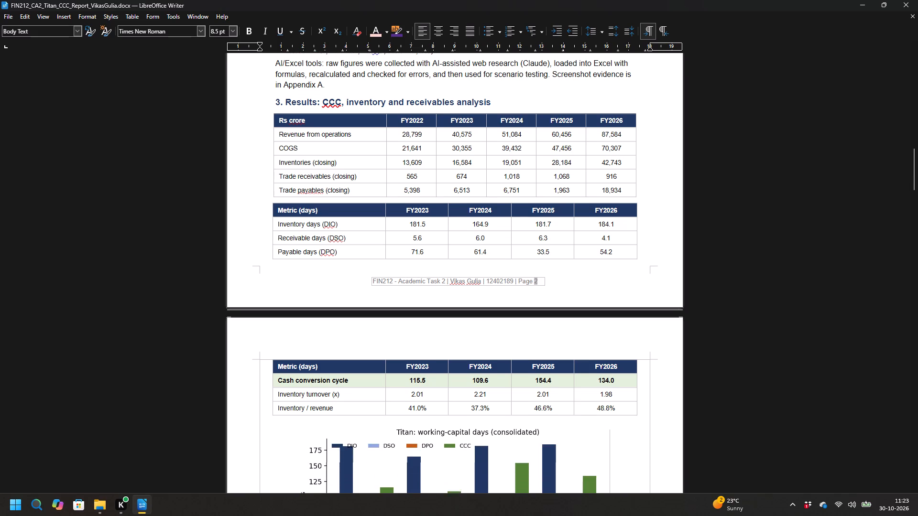
scroll(524, 150, down, 1)
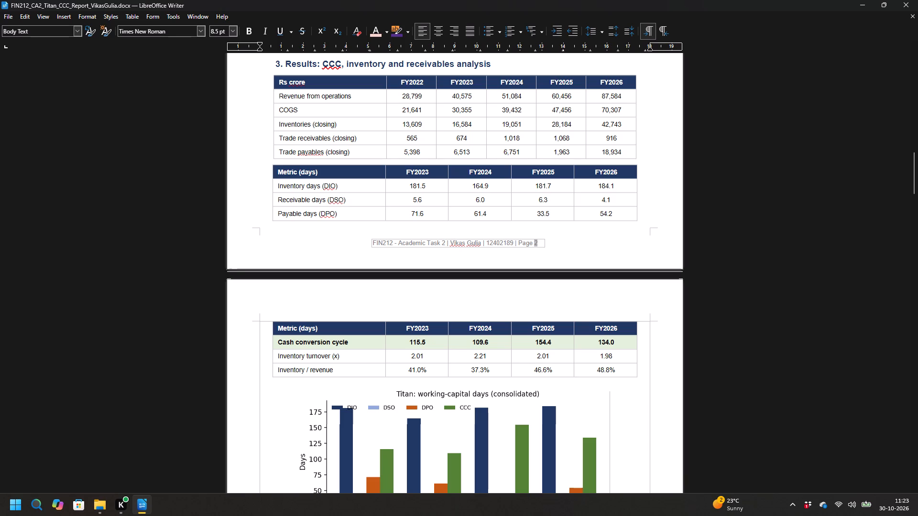
scroll(524, 150, down, 3)
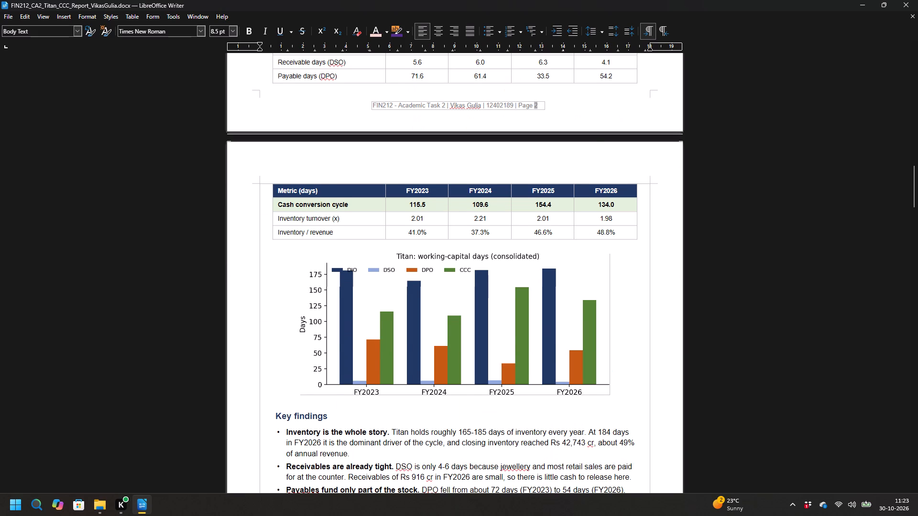
scroll(524, 150, down, 1)
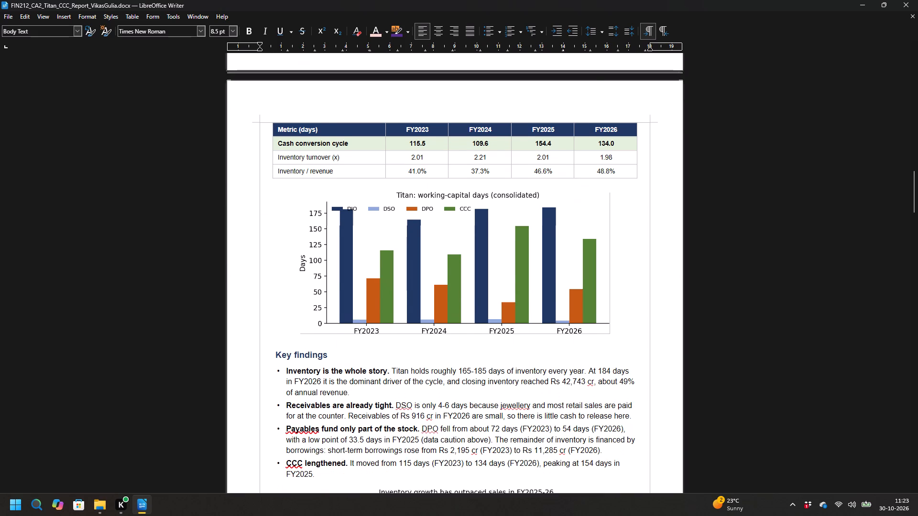
scroll(524, 150, down, 1)
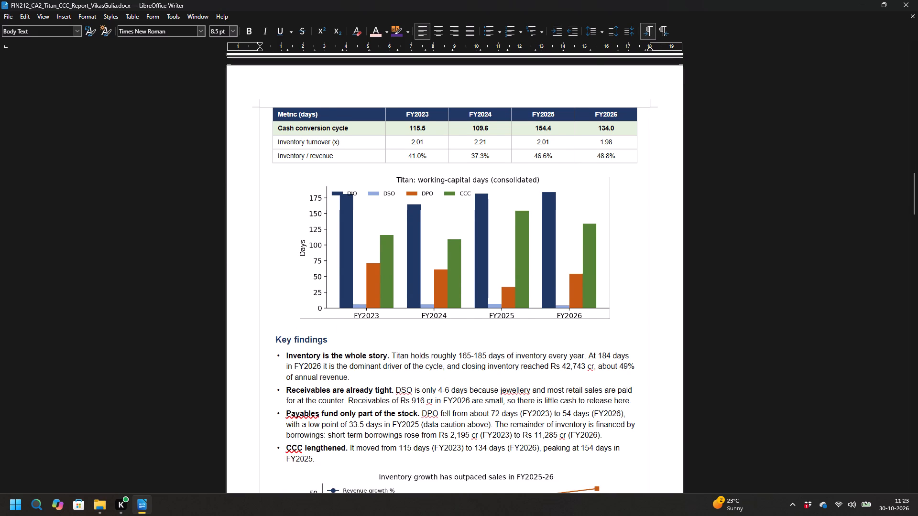
scroll(524, 150, down, 1)
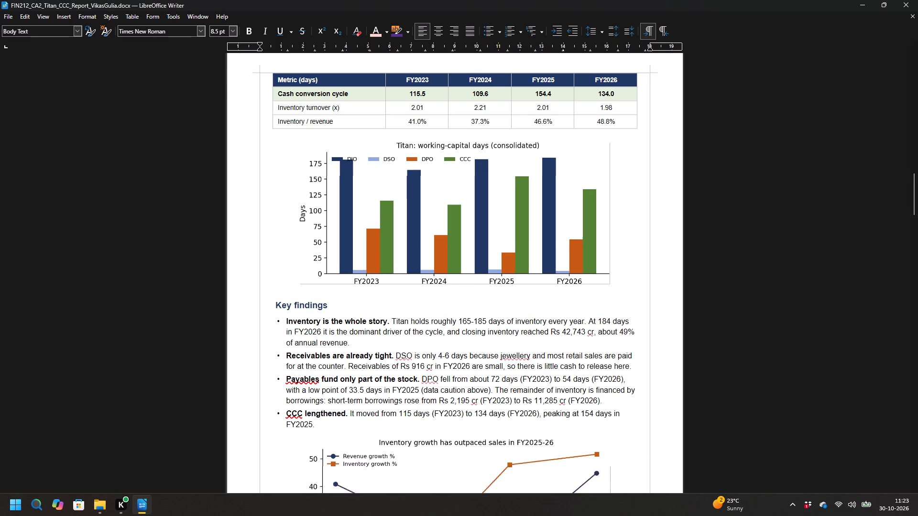
scroll(524, 150, down, 3)
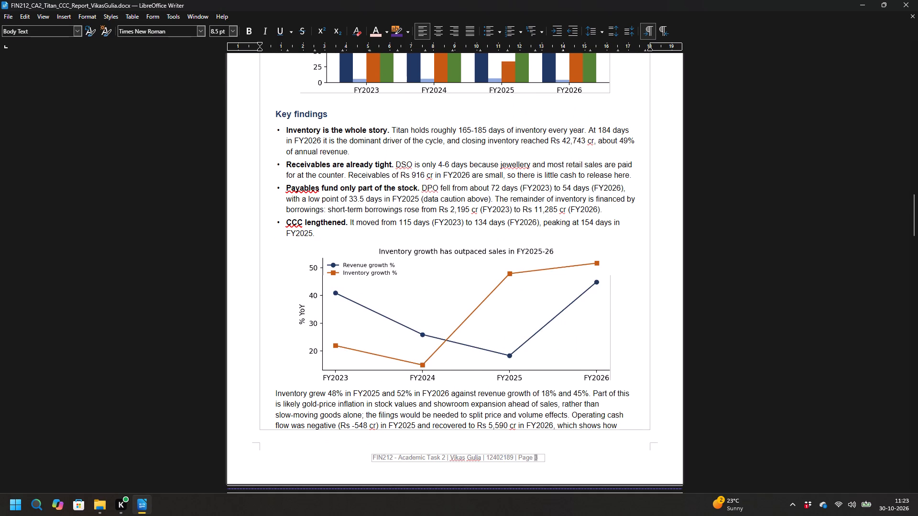
scroll(524, 150, down, 2)
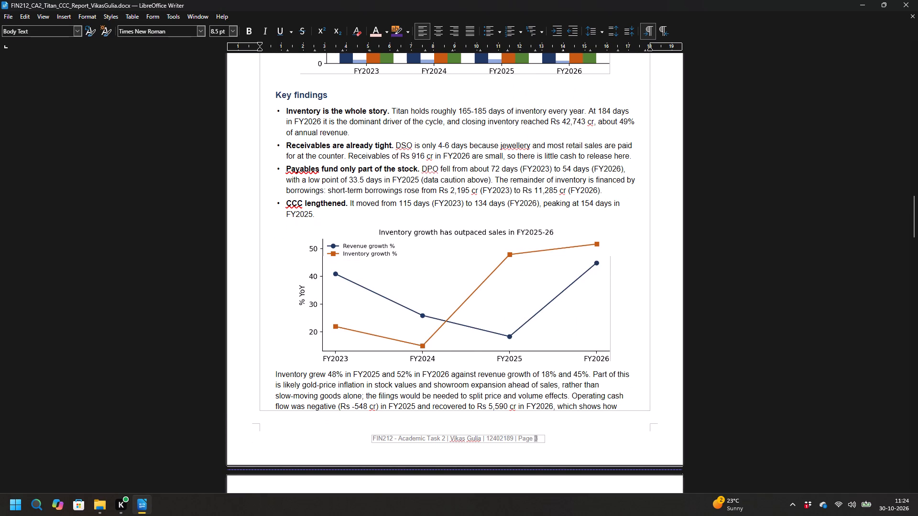
scroll(524, 150, down, 4)
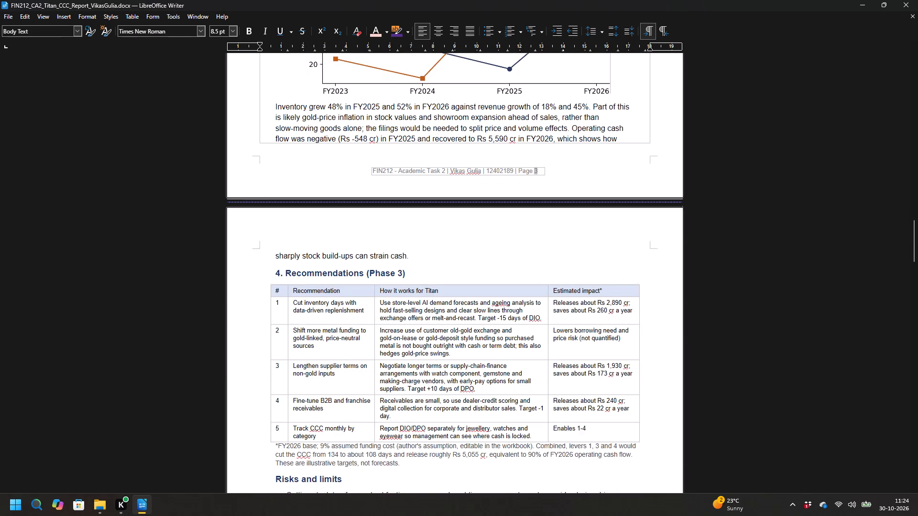
scroll(524, 150, down, 7)
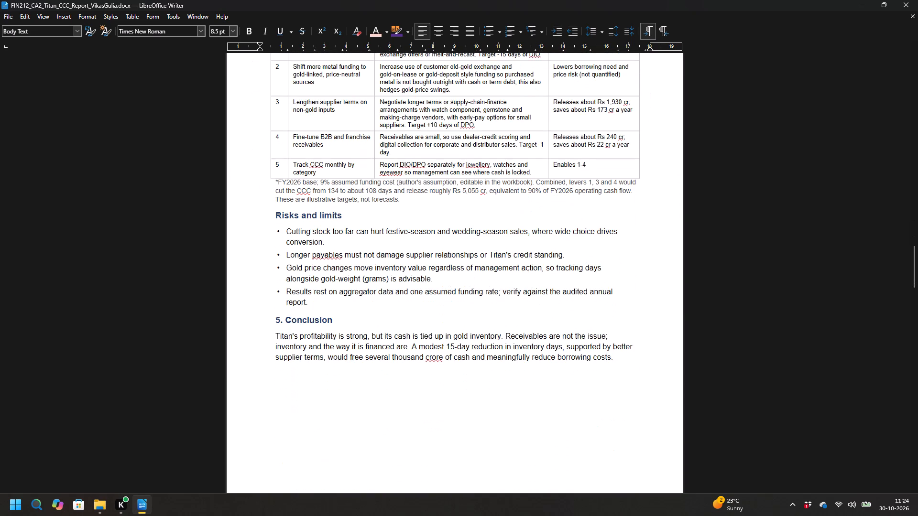
Delete the whole Appendix A section on AI-tool usage evidence, including its heading, instruction text and two empty screenshot boxes.
scroll(524, 150, down, 6)
scroll(524, 150, up, 1)
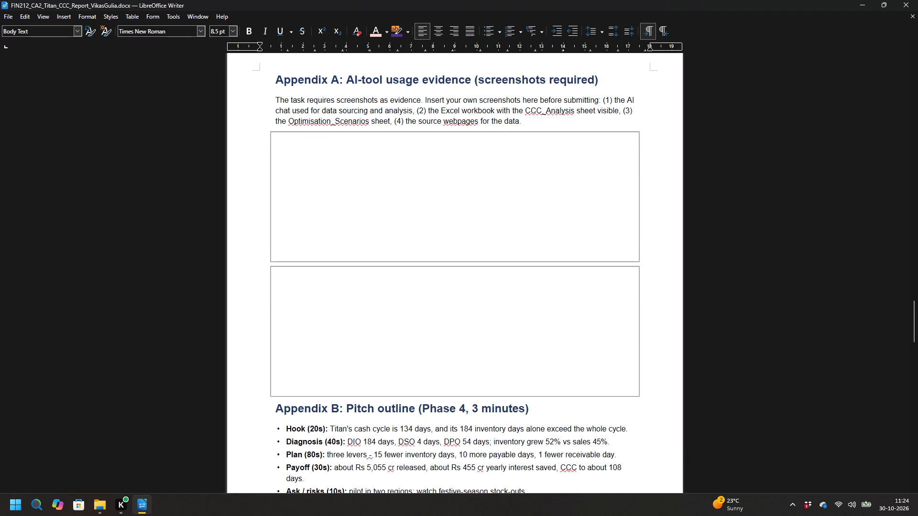
drag(277, 78, 566, 312)
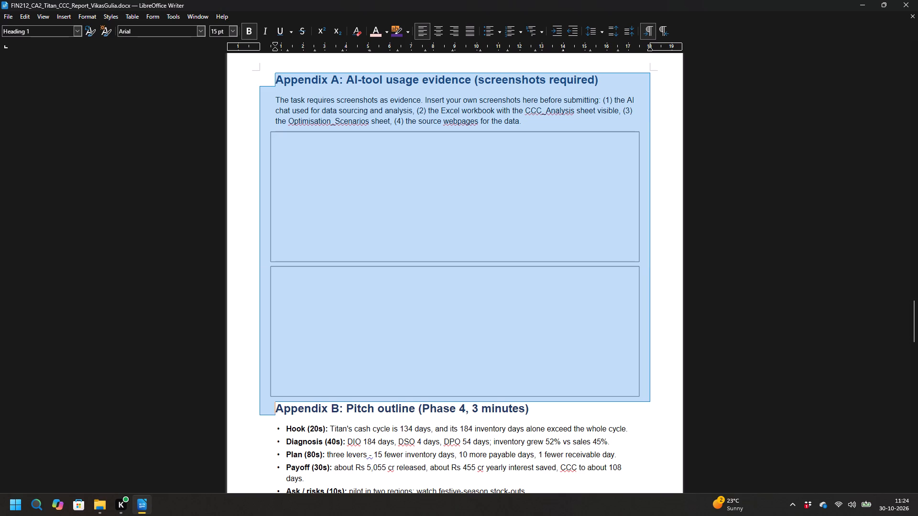
drag(566, 312, 571, 312)
key(BackSpace)
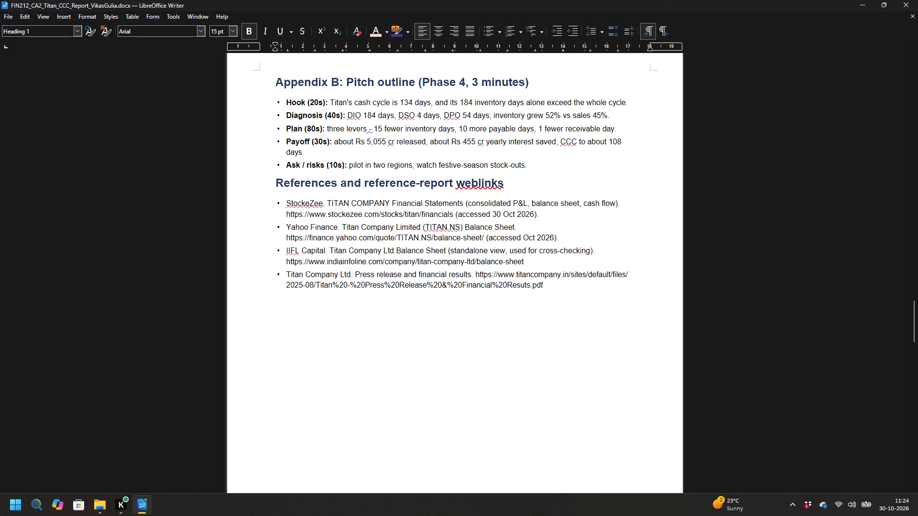
Reletter the Pitch outline heading as Appendix A.
click(339, 83)
key(BackSpace)
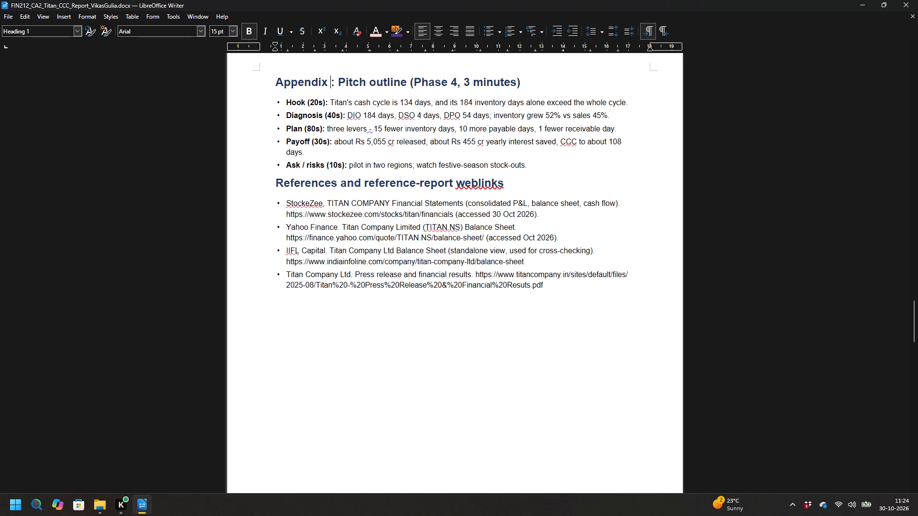
key(shift+a)
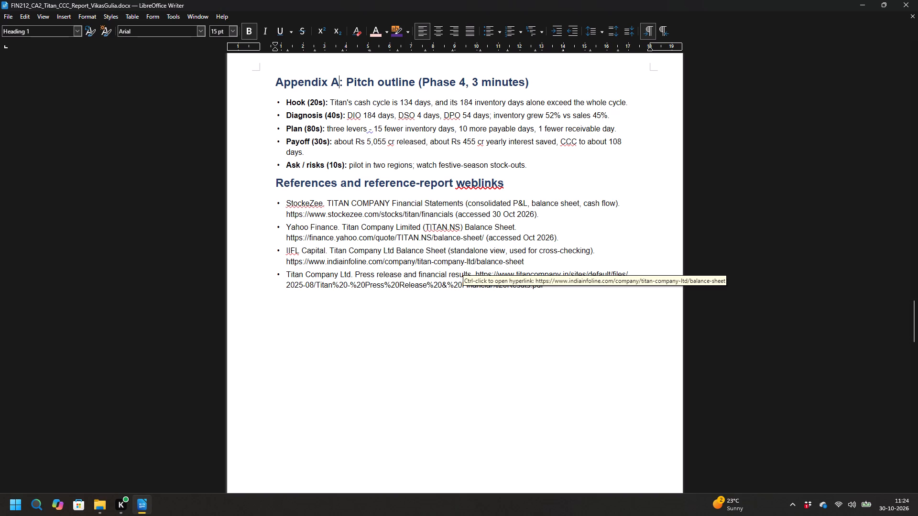
Pull the Wikipedia reference back from the following page, joining it onto the end of the Titan Company Ltd press release reference.
scroll(461, 259, down, 6)
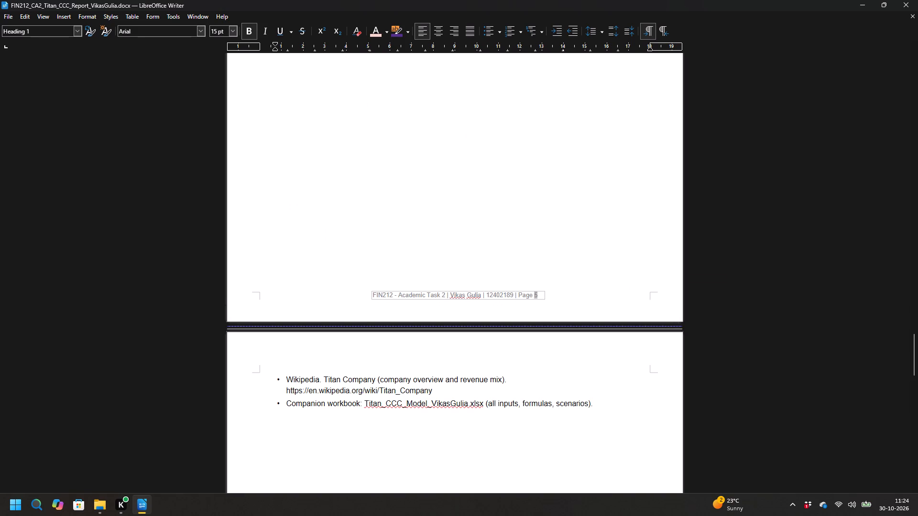
click(274, 375)
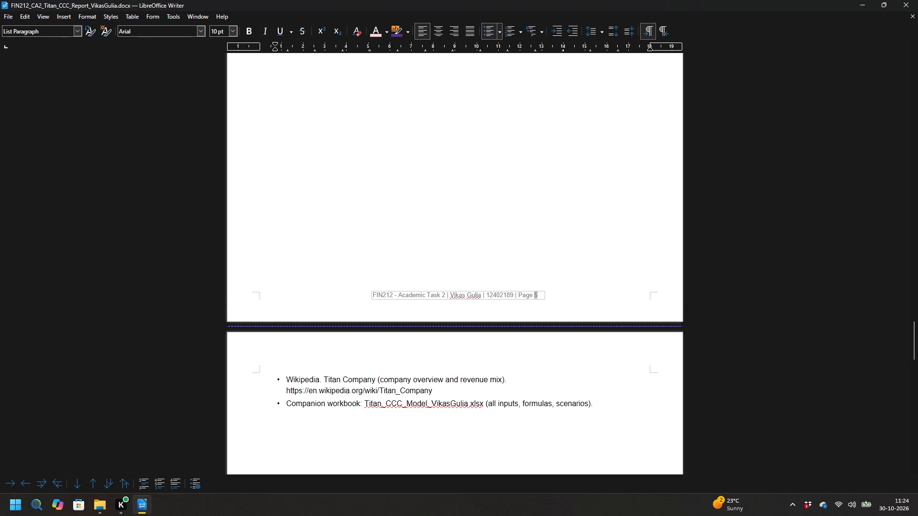
key(BackSpace)
key(BackSpace)
key(BackSpace)
key(BackSpace)
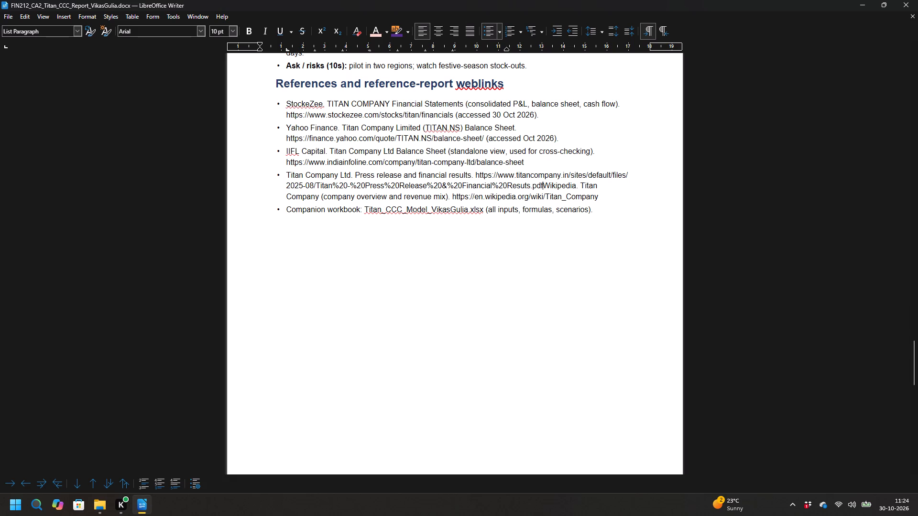
Check the appendix, references and Evaluator's Comments pages through to the end of the document.
scroll(274, 375, up, 1)
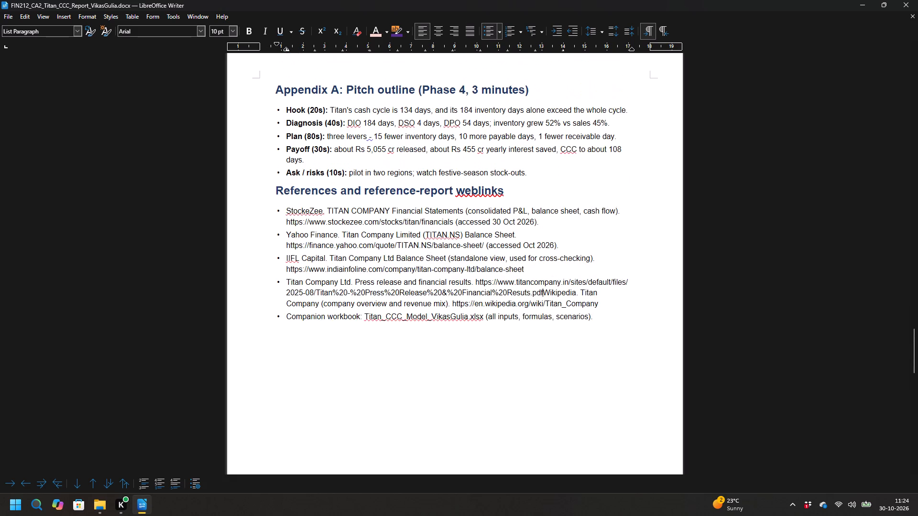
scroll(274, 375, up, 1)
scroll(274, 375, down, 5)
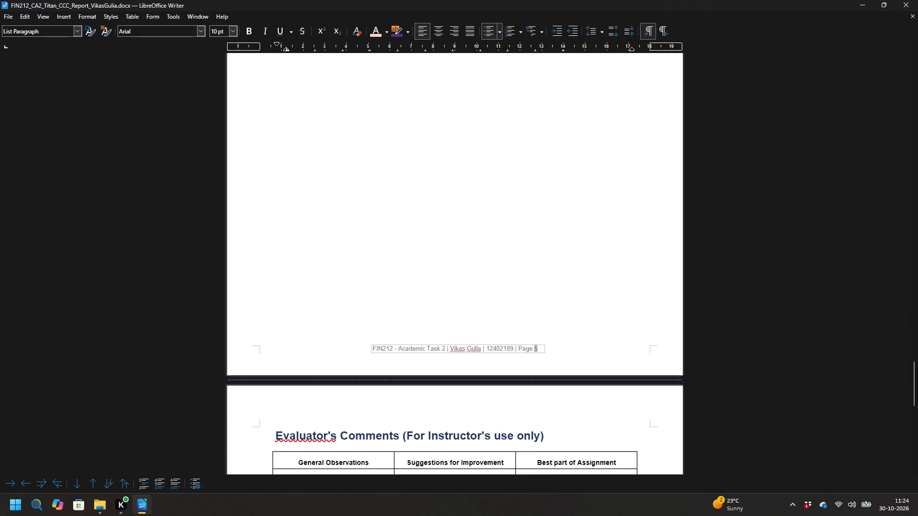
scroll(274, 375, down, 6)
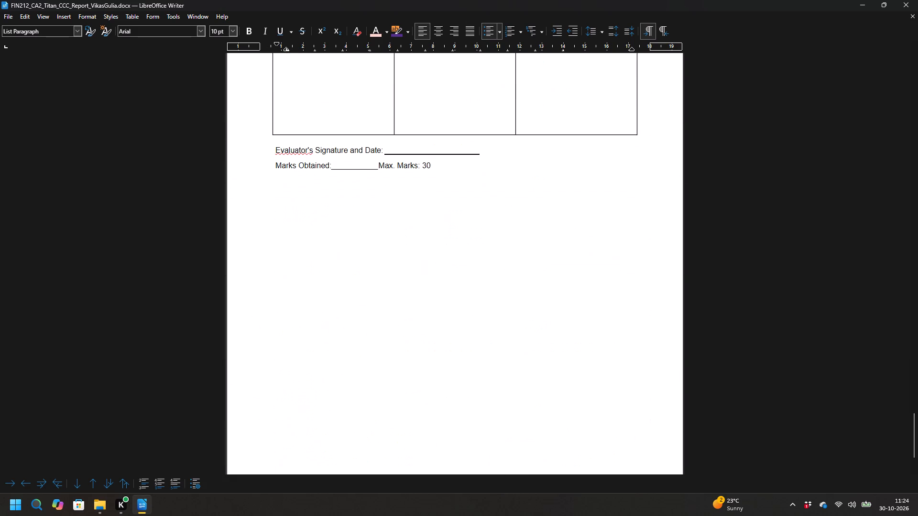
scroll(274, 375, down, 6)
scroll(274, 375, up, 8)
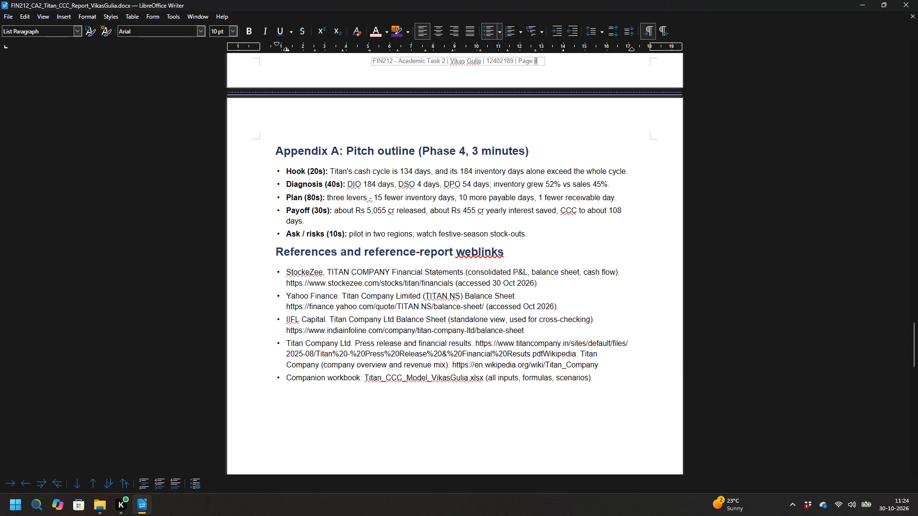
Split the Wikipedia reference off the Titan Company Ltd press release entry into its own bullet.
key(Return)
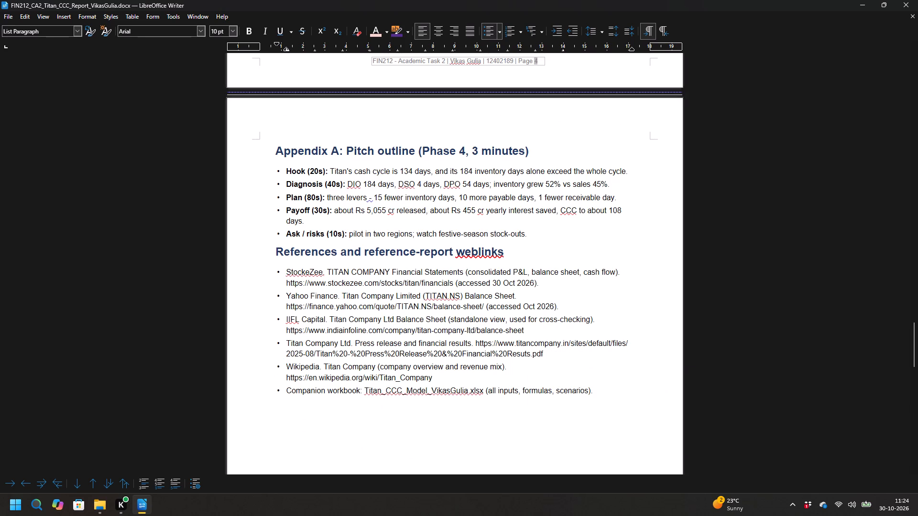
Delete the Companion workbook entry from the references list, including its leftover empty bullet line.
click(611, 390)
drag(611, 390, 356, 400)
drag(276, 391, 579, 397)
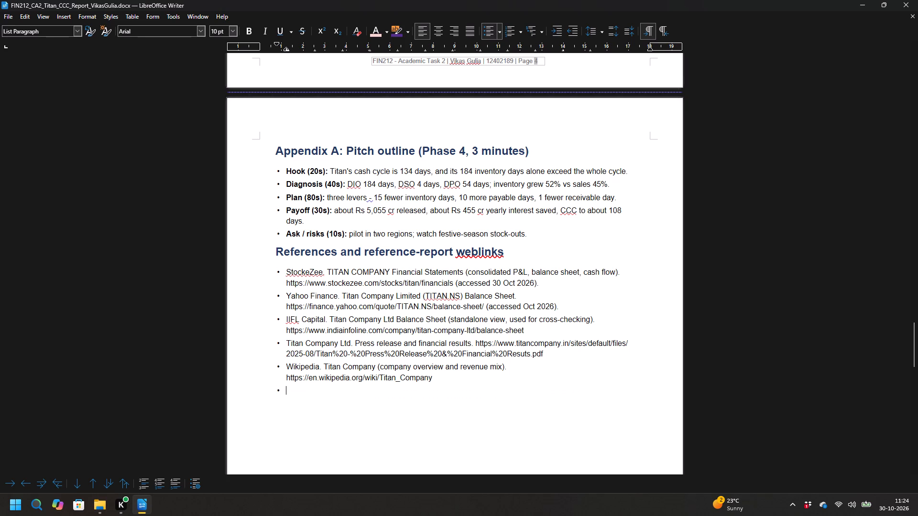
key(BackSpace)
key(BackSpace)
key(BackSpace)
key(BackSpace)
key(BackSpace)
key(BackSpace)
Open the Titan_CCC_Model .xlsx workbook from the Downloads folder in LibreOffice Calc, using that app just once.
scroll(579, 397, down, 8)
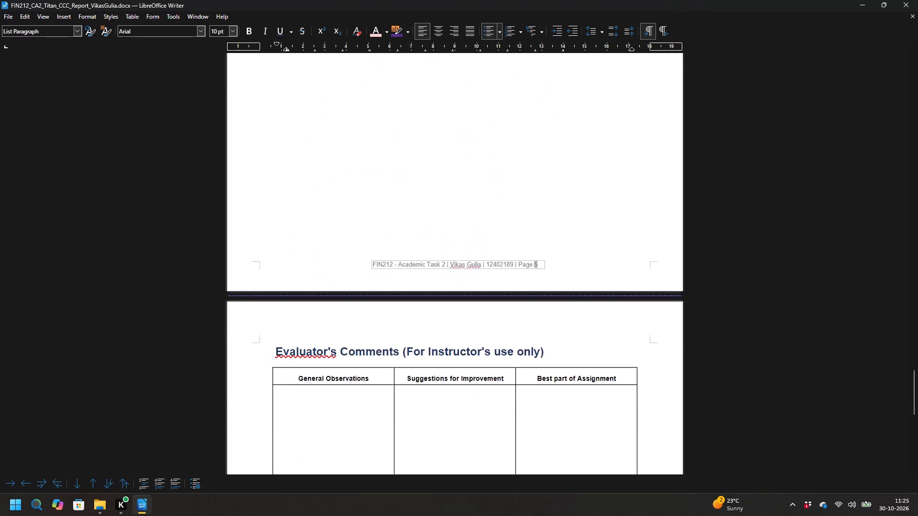
scroll(579, 397, down, 8)
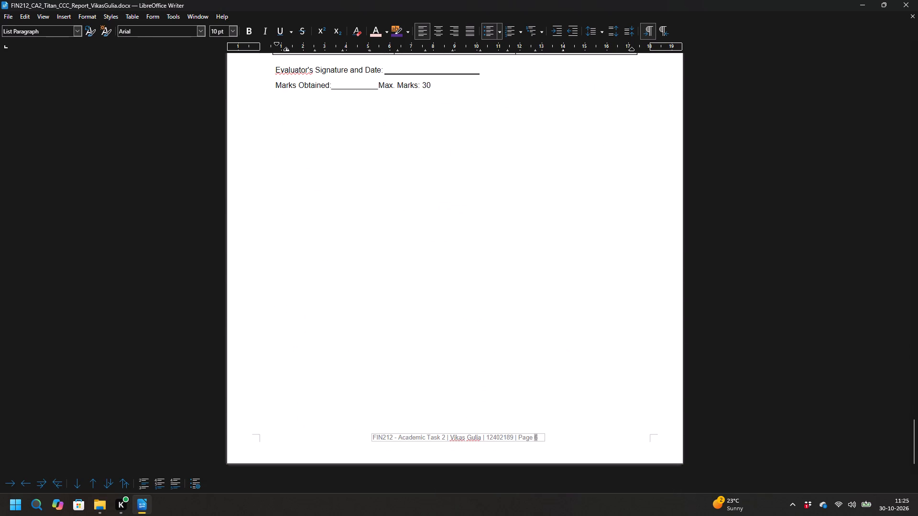
click(100, 515)
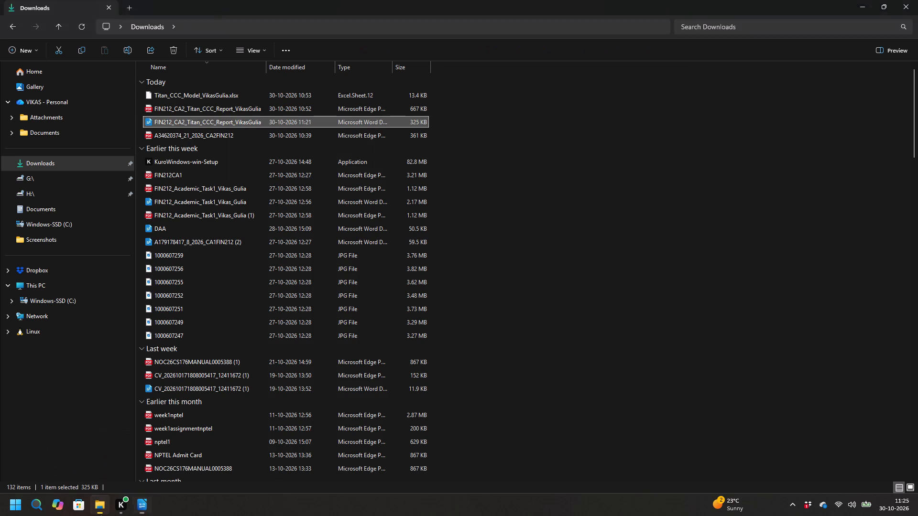
double_click(199, 96)
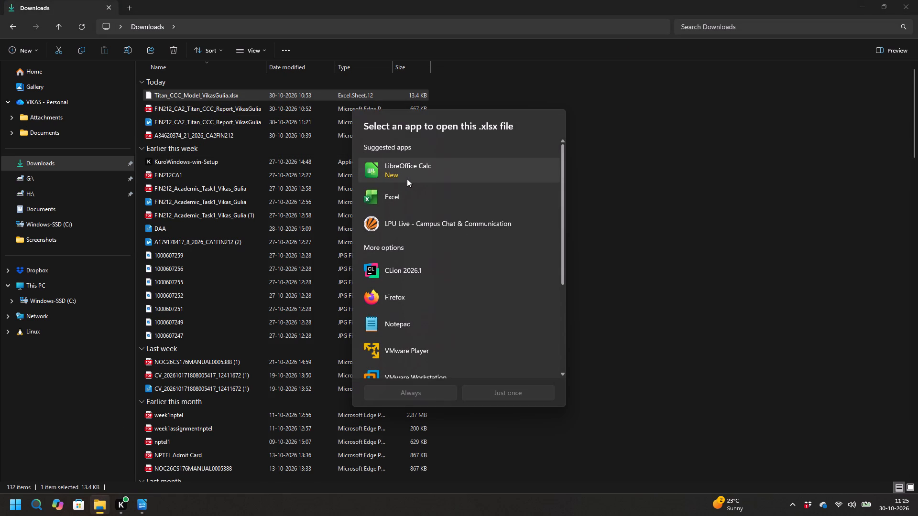
click(404, 176)
click(490, 390)
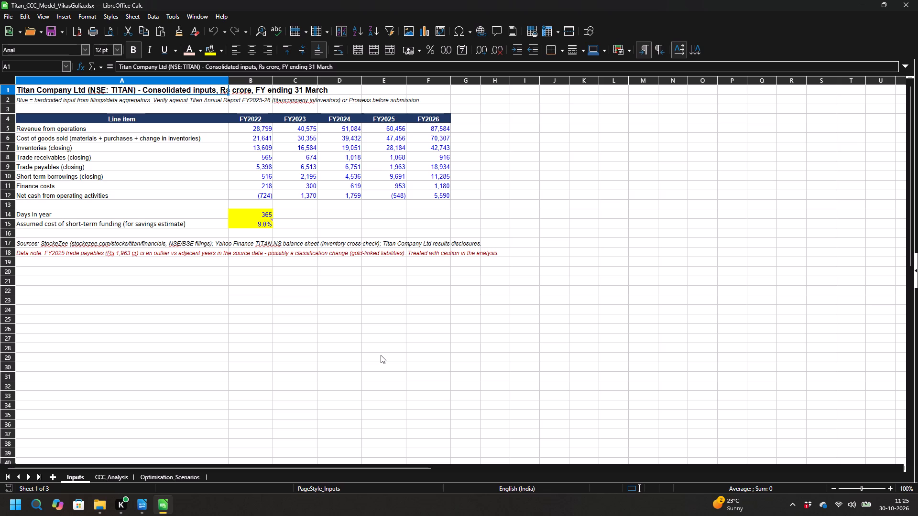
Take a screenshot of the Inputs sheet's consolidated inputs table with its title and notes, and close the workbook and Downloads windows.
key(shift+super+s)
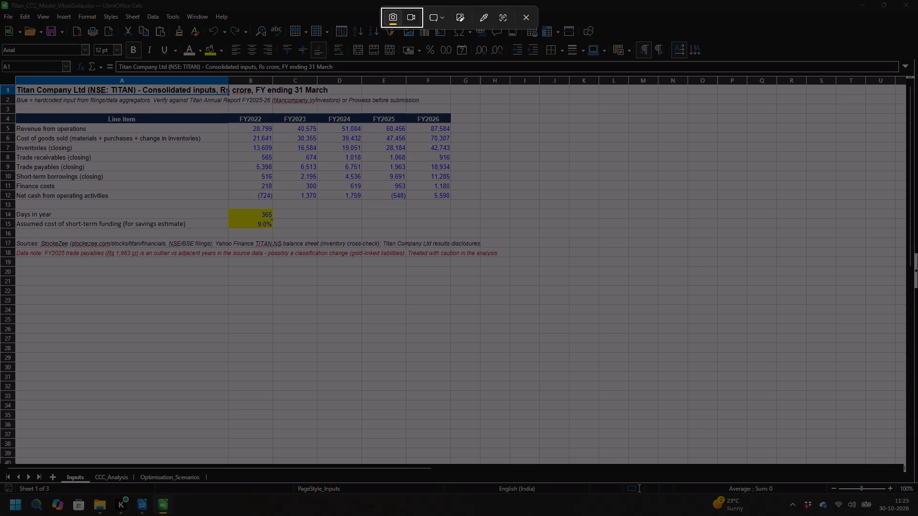
drag(16, 81, 529, 281)
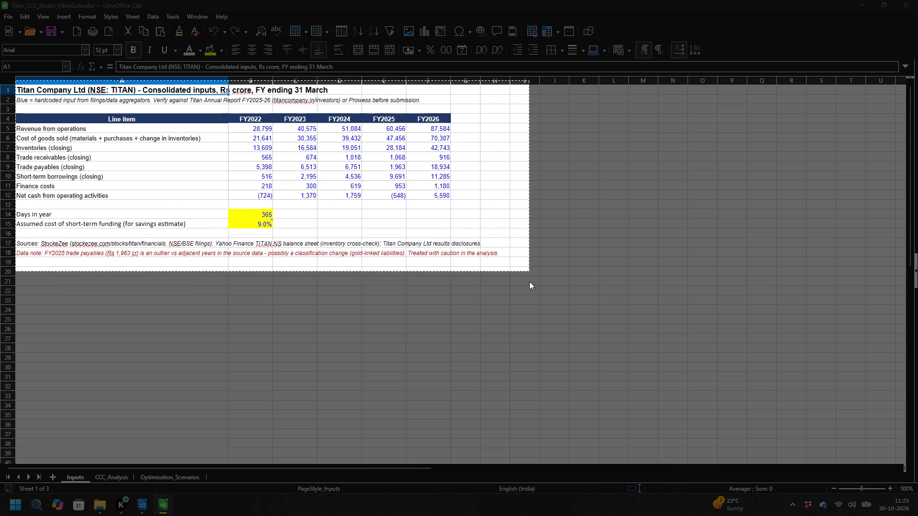
drag(529, 281, 503, 261)
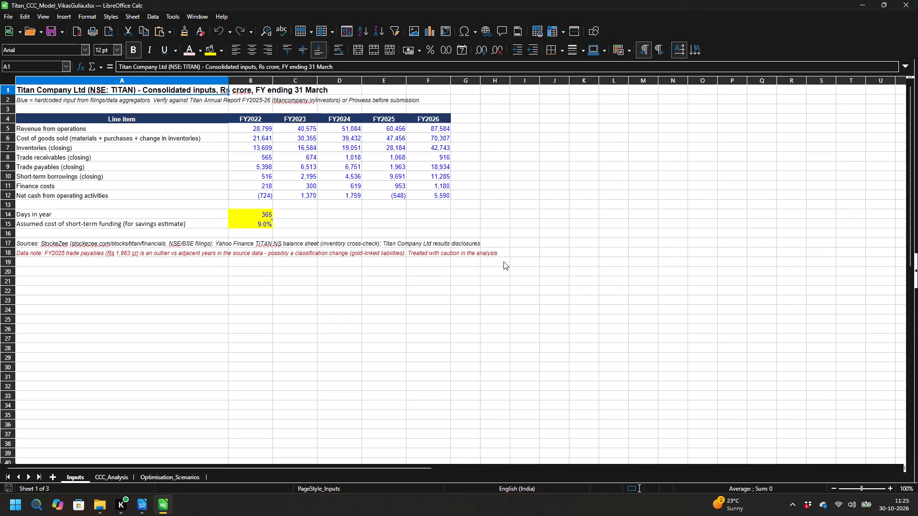
click(900, 5)
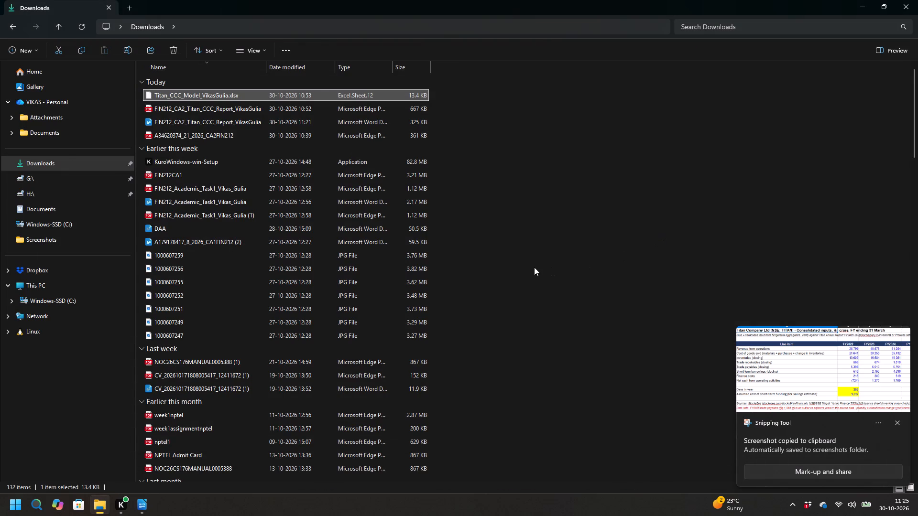
click(902, 5)
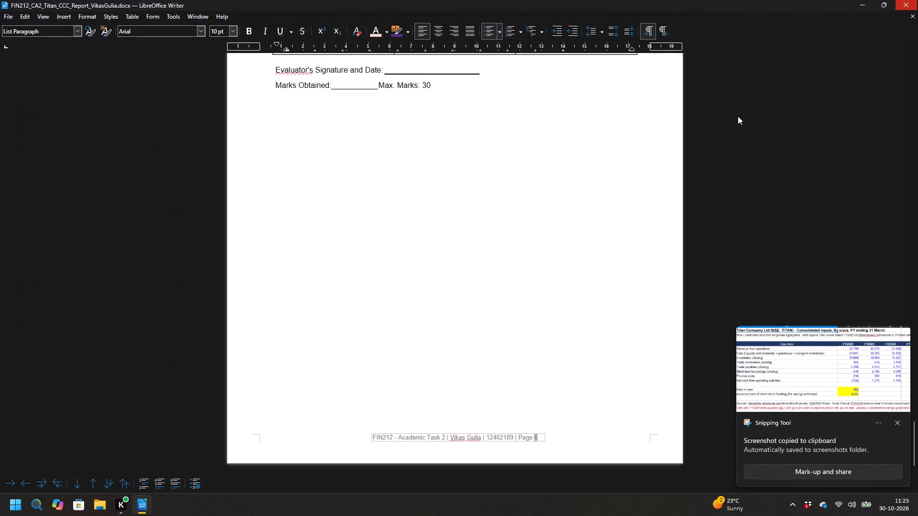
scroll(539, 180, up, 7)
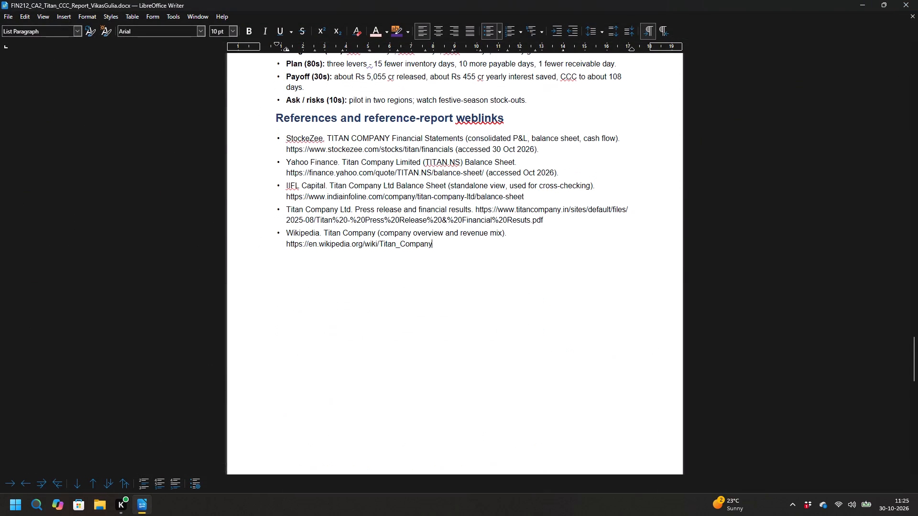
scroll(539, 180, up, 1)
key(Return)
key(BackSpace)
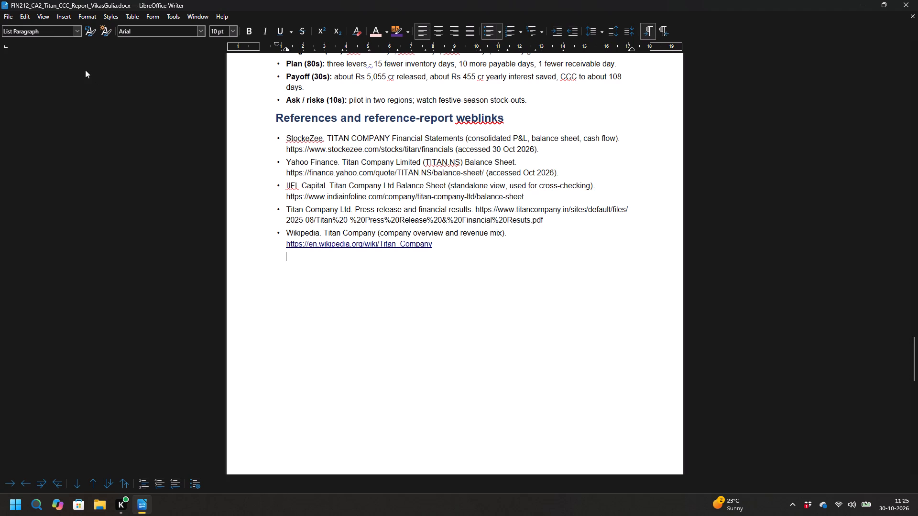
click(69, 14)
click(61, 15)
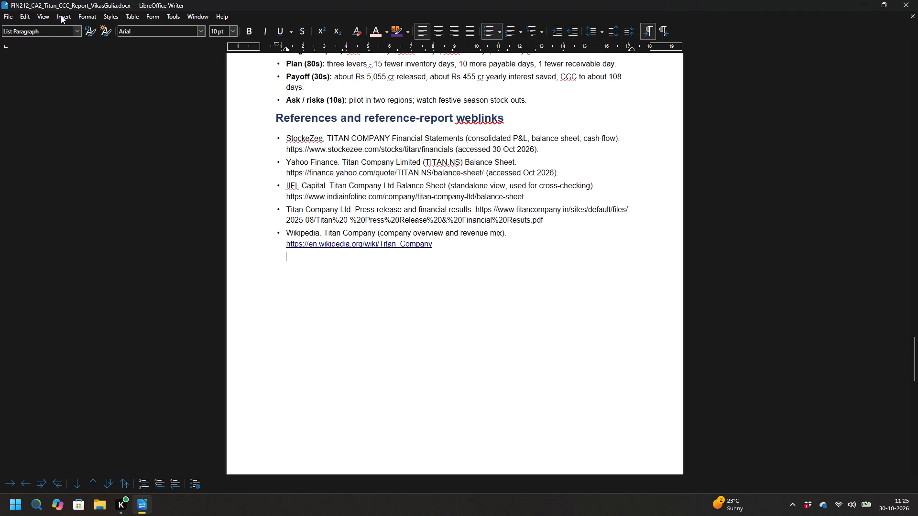
click(61, 15)
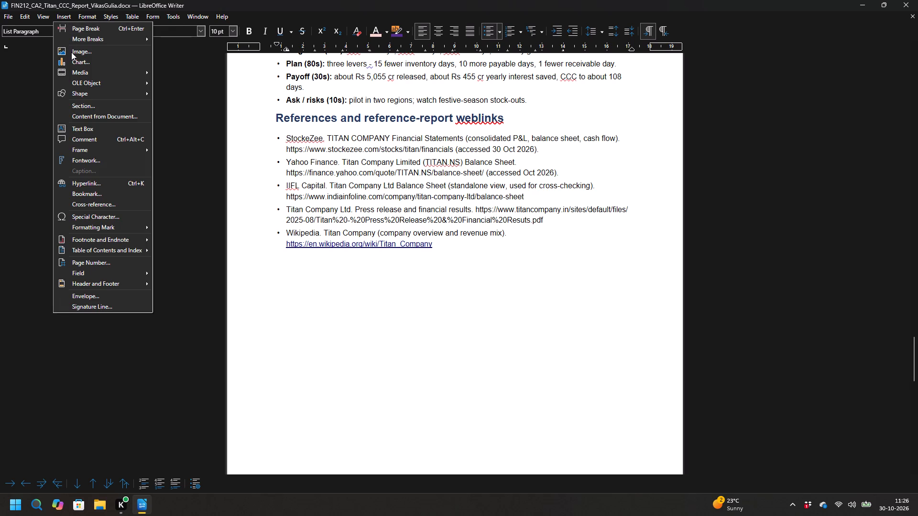
click(72, 54)
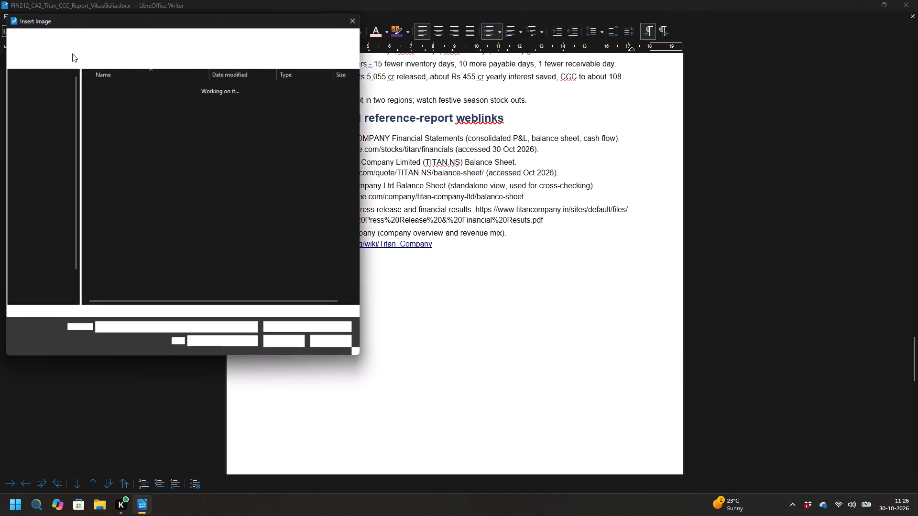
click(53, 92)
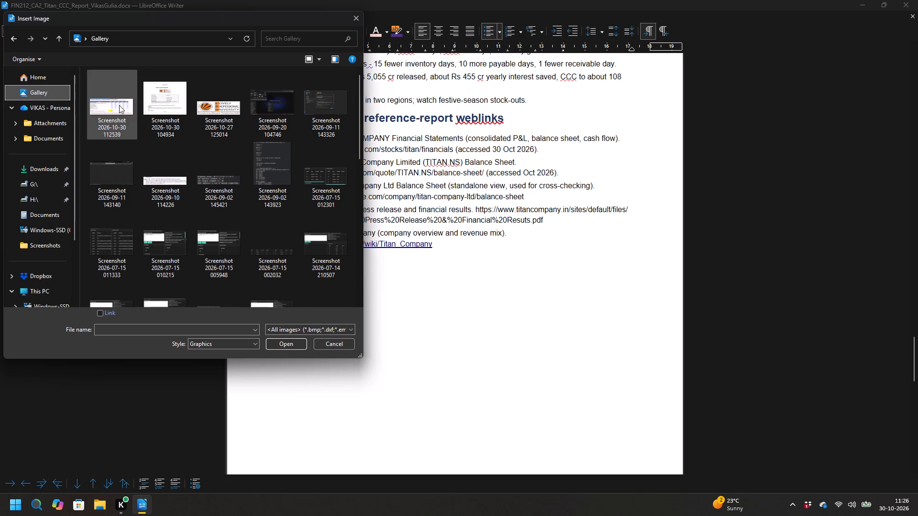
click(119, 108)
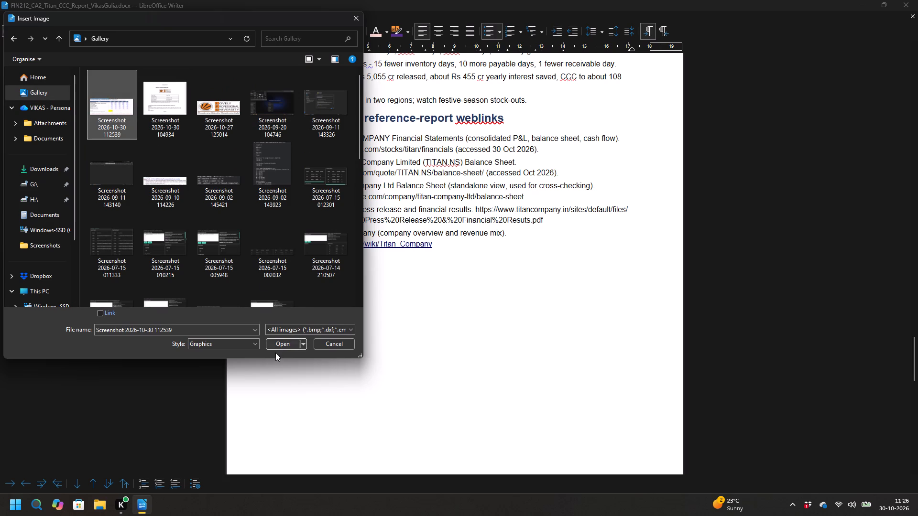
click(283, 344)
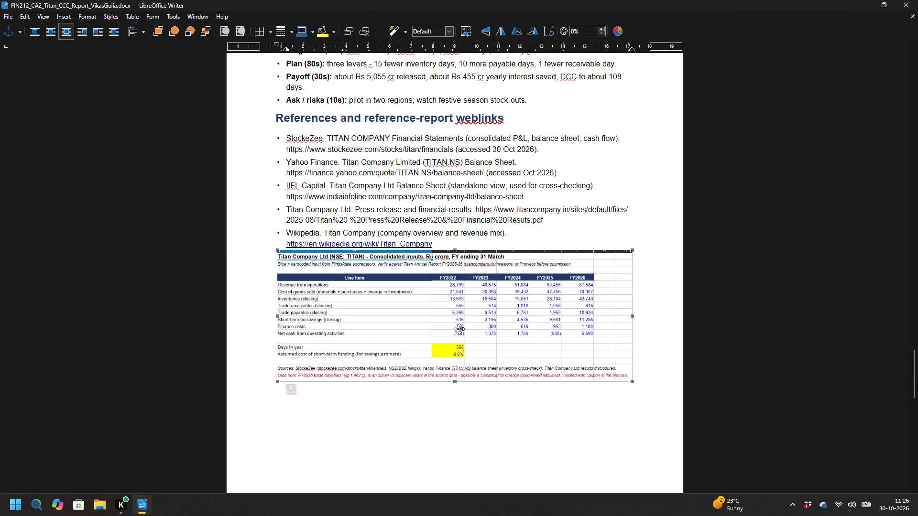
Move the inserted inputs-table image down, leaving a gap beneath the Wikipedia link.
drag(457, 319, 459, 331)
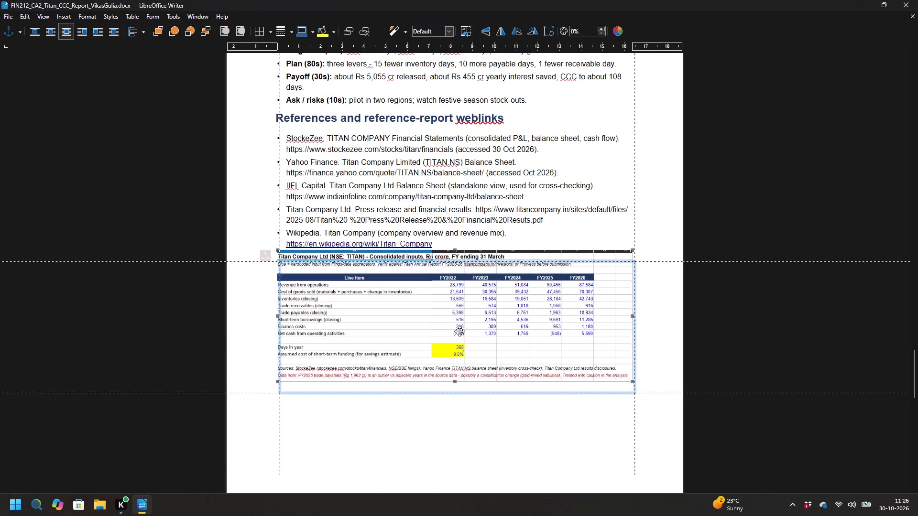
drag(459, 331, 458, 346)
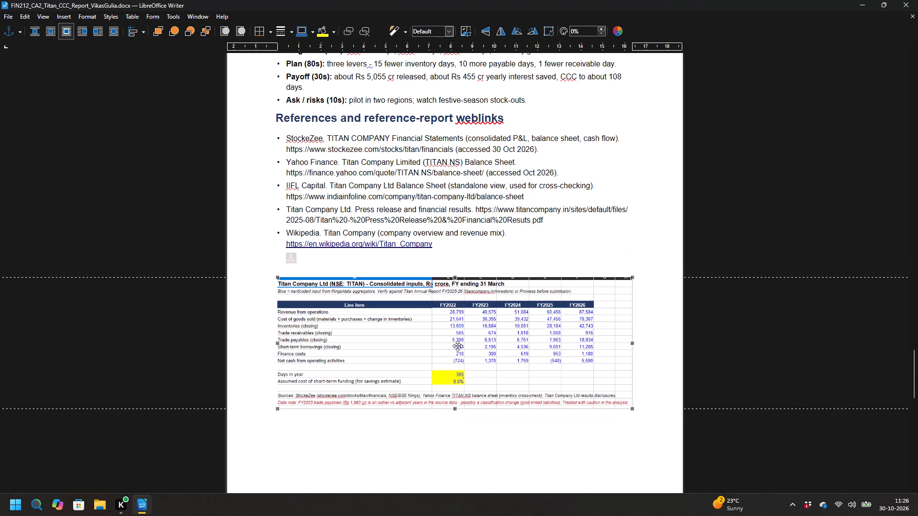
click(574, 249)
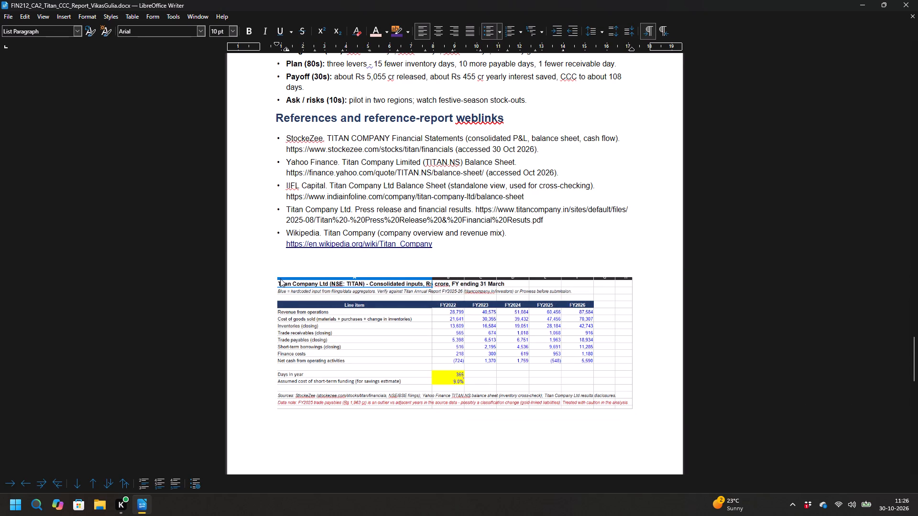
Stretch the inputs-table image vertically, raising its top edge to just below the Wikipedia link and pulling its bottom edge towards the page foot.
click(302, 317)
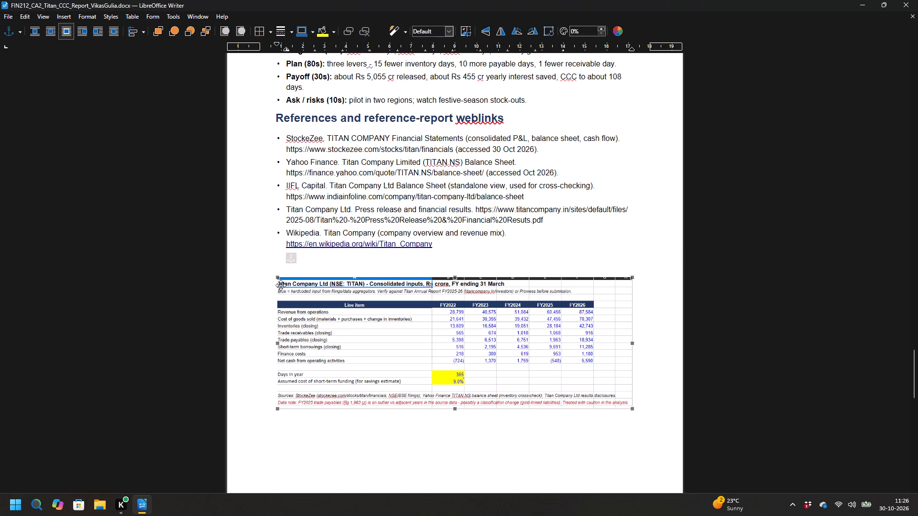
click(277, 277)
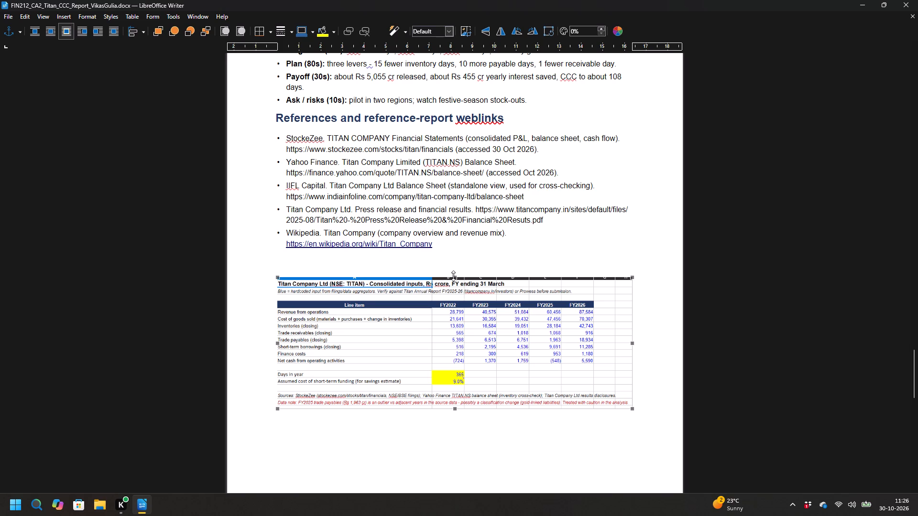
drag(454, 276, 455, 256)
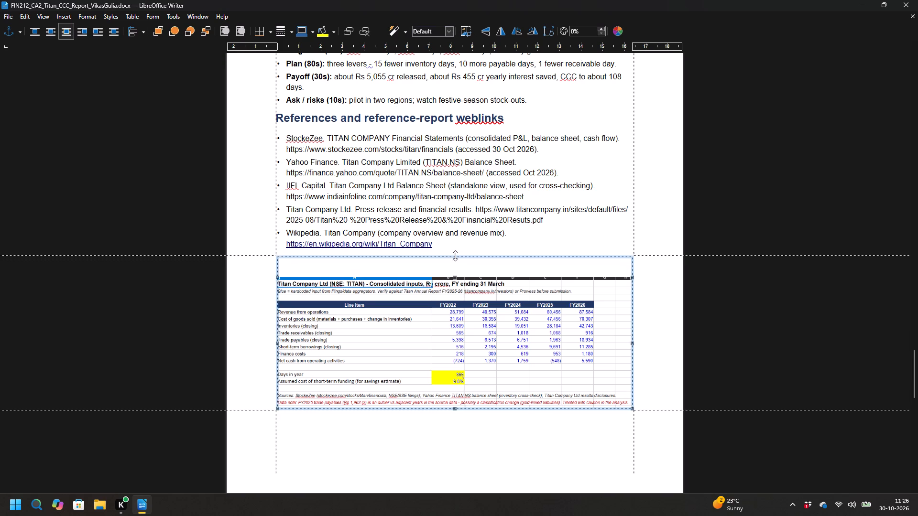
drag(455, 256, 455, 253)
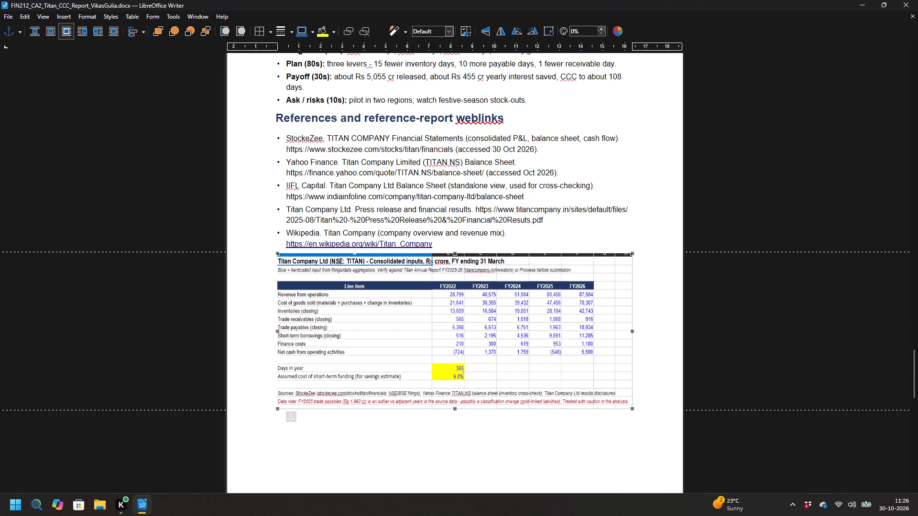
drag(454, 412, 456, 456)
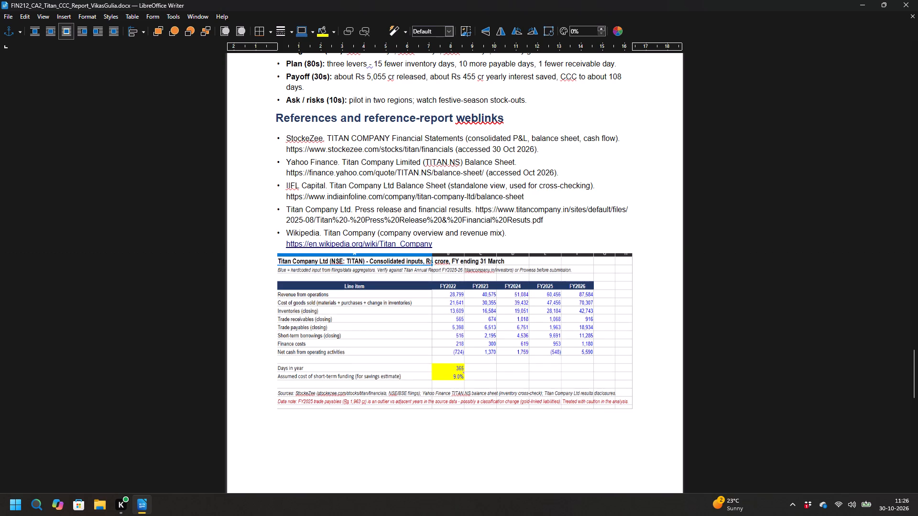
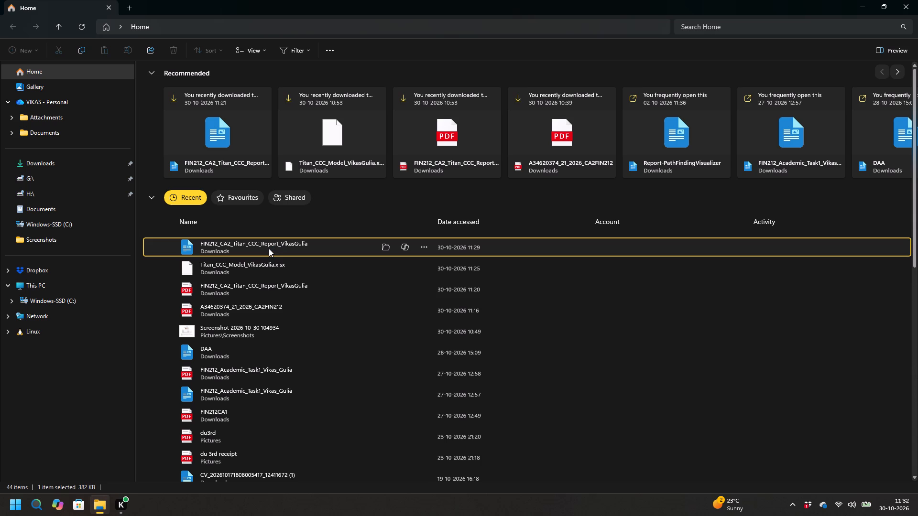
Open the FIN212 CA2 Titan CCC report Word document from the recently accessed files.
double_click(269, 248)
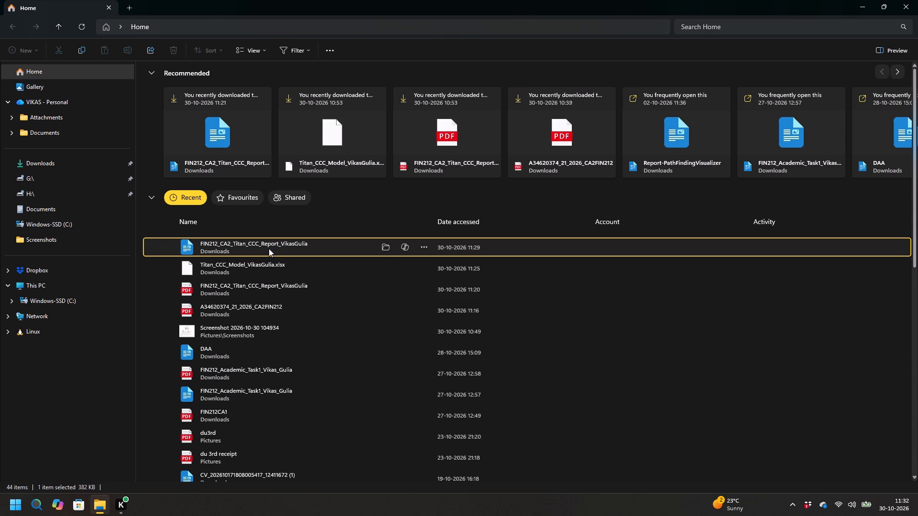
triple_click(269, 248)
triple_click(269, 248)
drag(269, 248, 249, 246)
triple_click(249, 246)
click(249, 246)
click(53, 162)
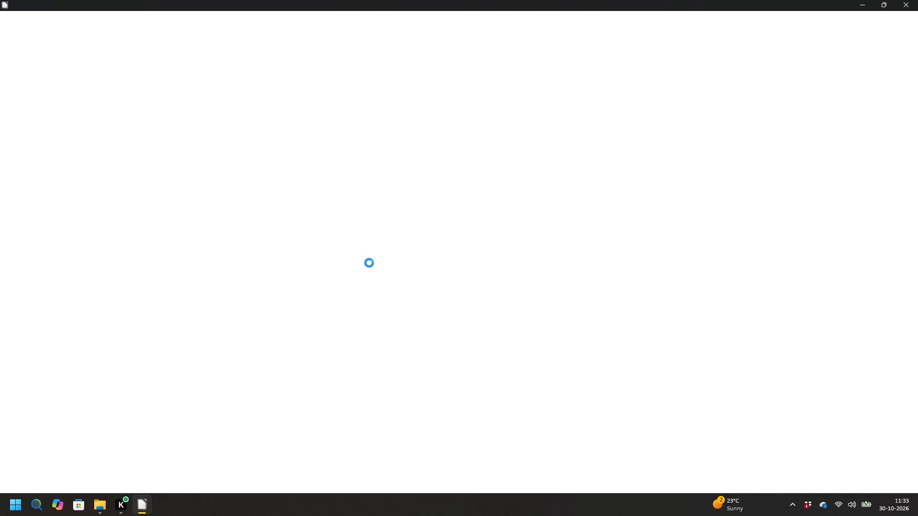
Stretch the cover-page image upward so its top edge reaches the top edge of the first page.
scroll(369, 263, down, 1)
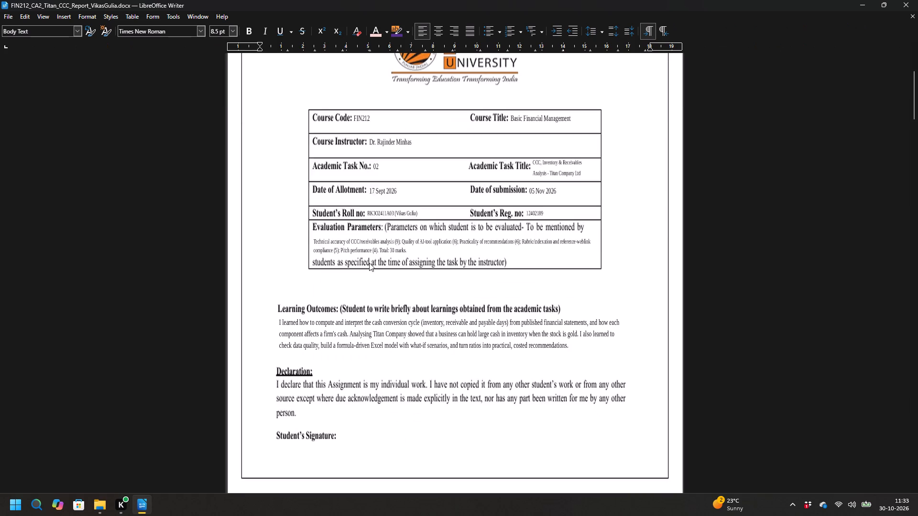
scroll(369, 263, down, 2)
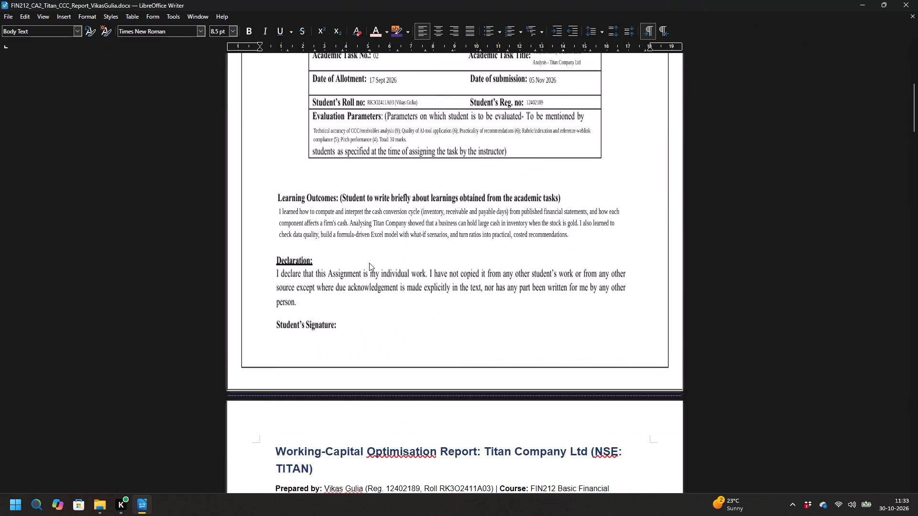
scroll(369, 263, up, 5)
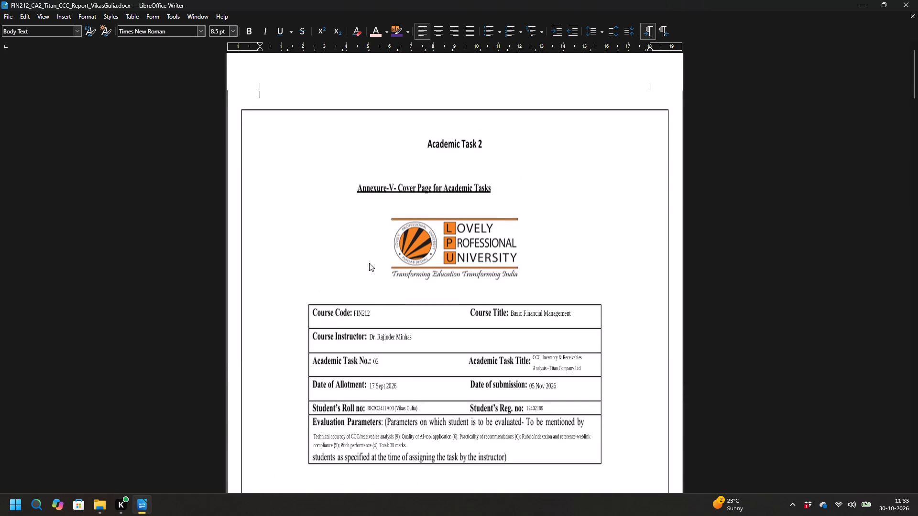
scroll(369, 263, up, 1)
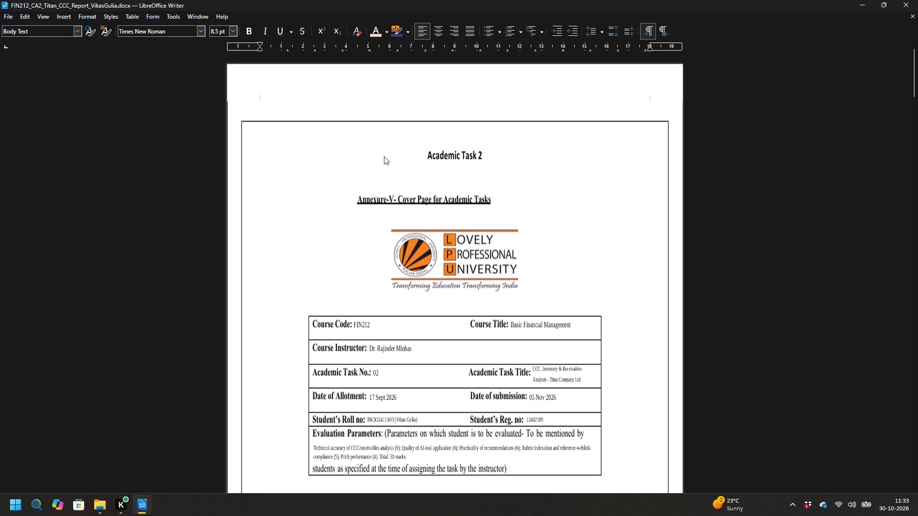
scroll(415, 195, down, 1)
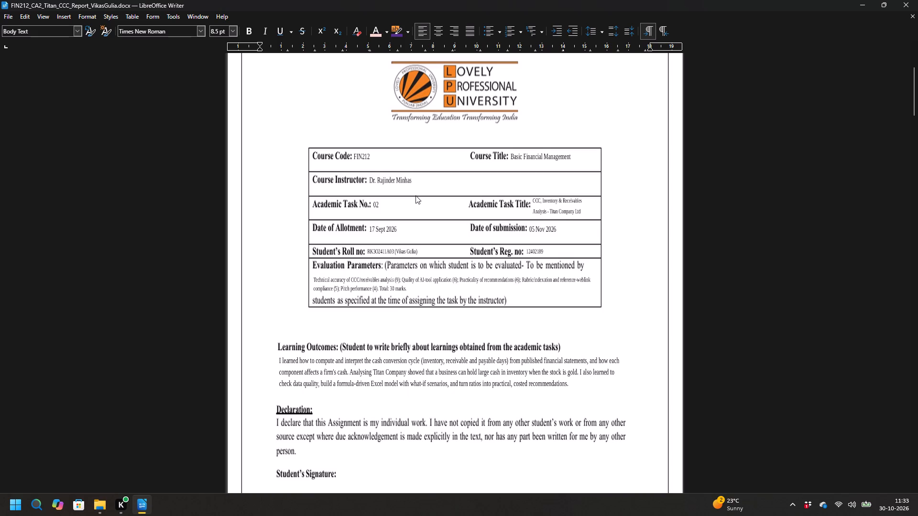
scroll(415, 195, up, 2)
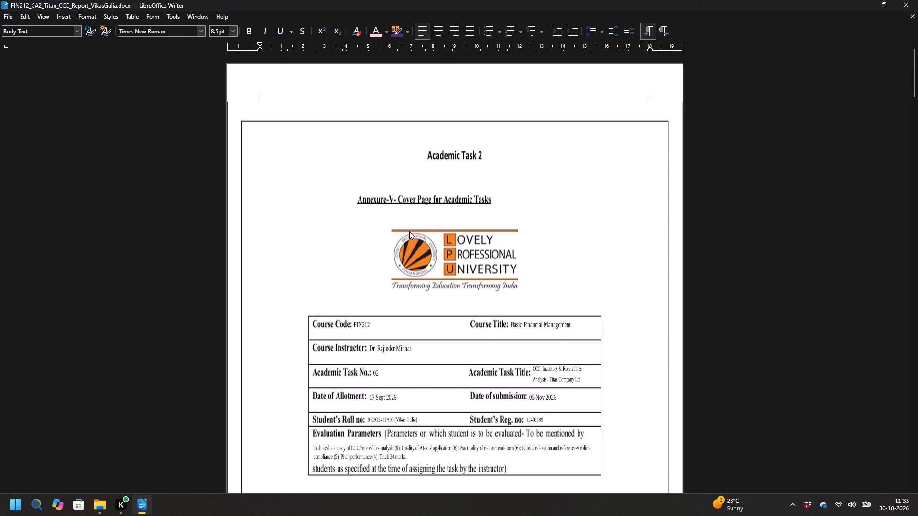
click(409, 231)
drag(454, 103, 457, 70)
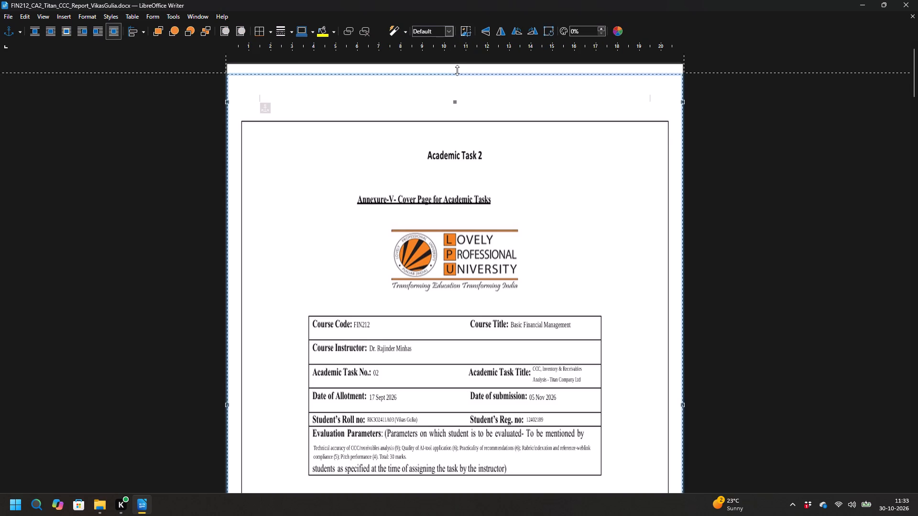
drag(457, 70, 455, 58)
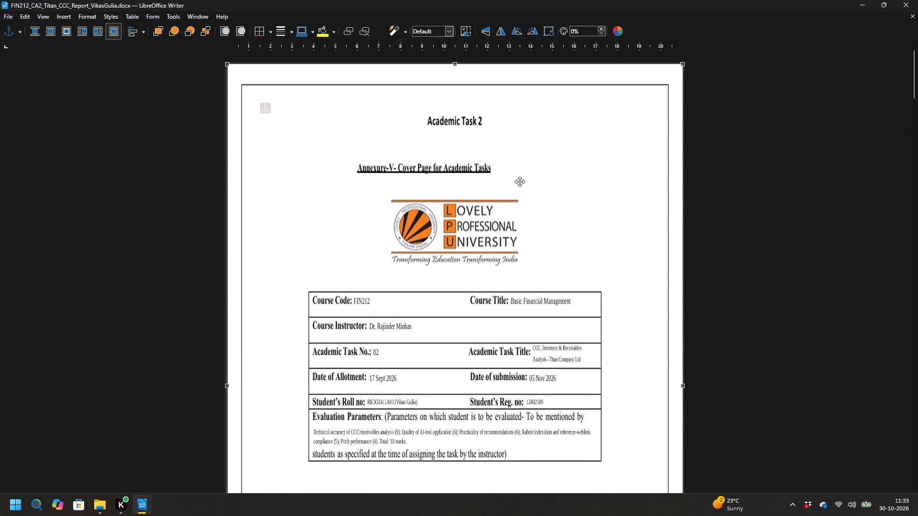
Save the report document with the enlarged cover-page image.
key(ctrl+s)
key(ctrl+s)
key(ctrl+s)
key(ctrl+s)
key(ctrl+s)
key(ctrl+s)
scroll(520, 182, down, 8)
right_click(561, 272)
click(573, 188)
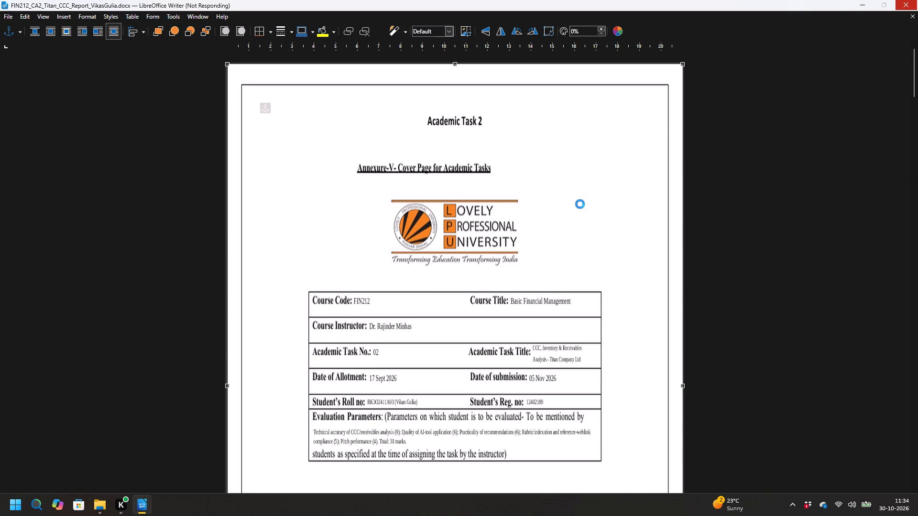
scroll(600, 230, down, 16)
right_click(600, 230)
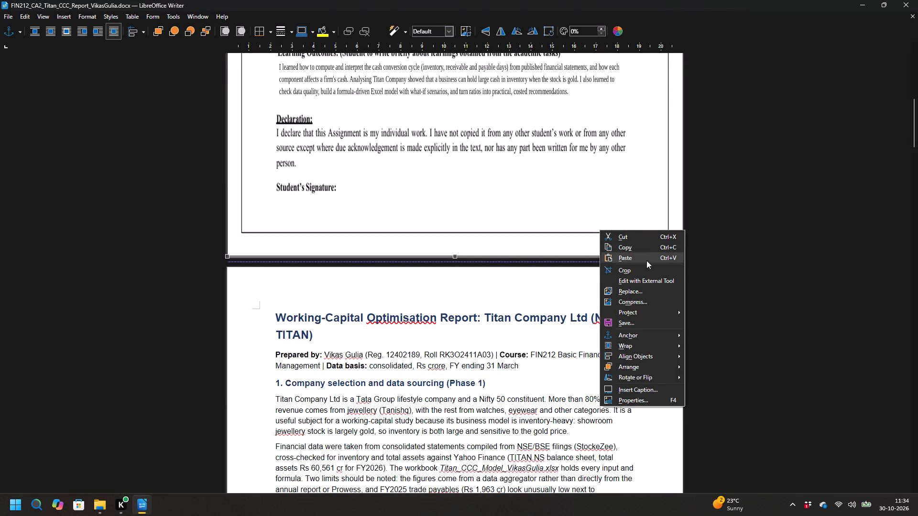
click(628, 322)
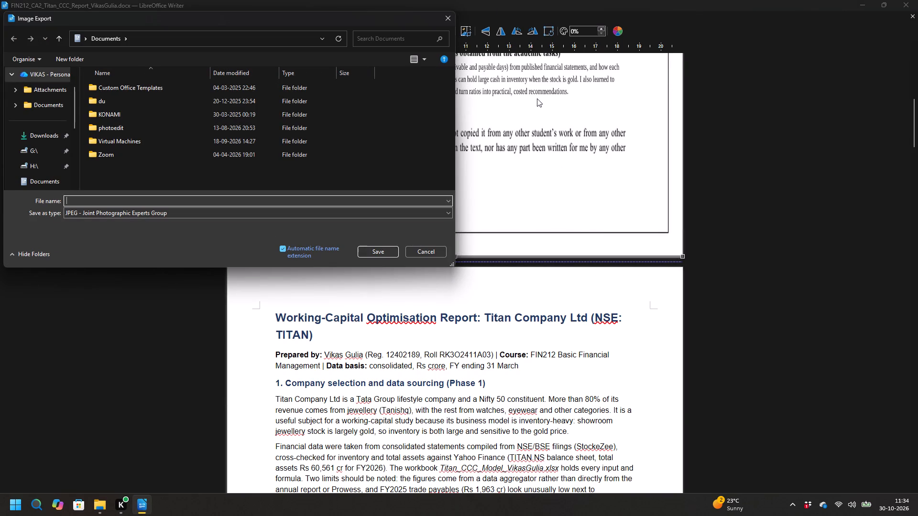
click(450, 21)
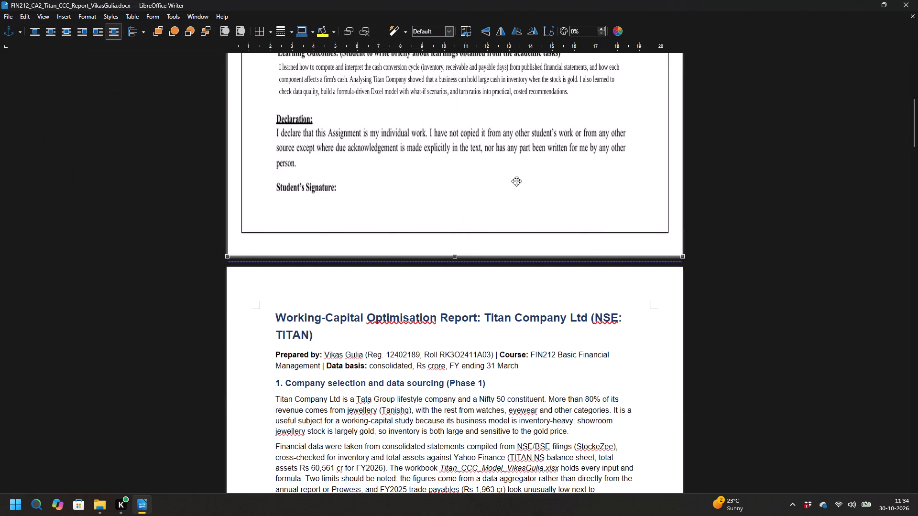
Save the report document again.
scroll(525, 198, up, 6)
scroll(525, 198, down, 7)
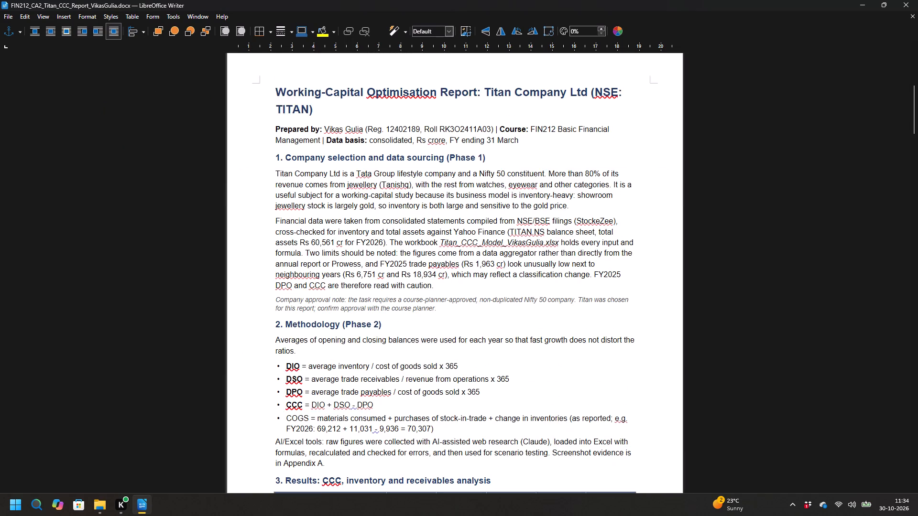
key(ctrl+s)
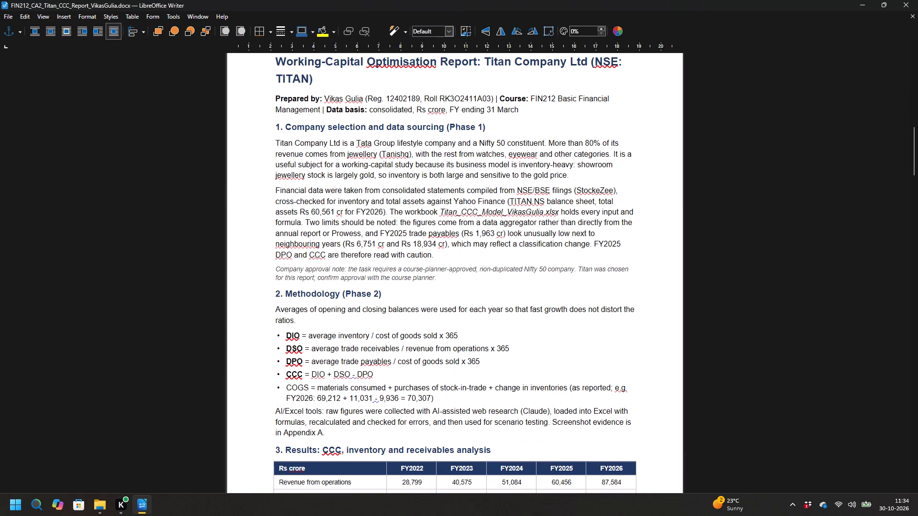
Review the whole report, from the results tables and charts through recommendations, appendix, references and inputs-table image to the evaluator's signature page.
scroll(525, 198, up, 1)
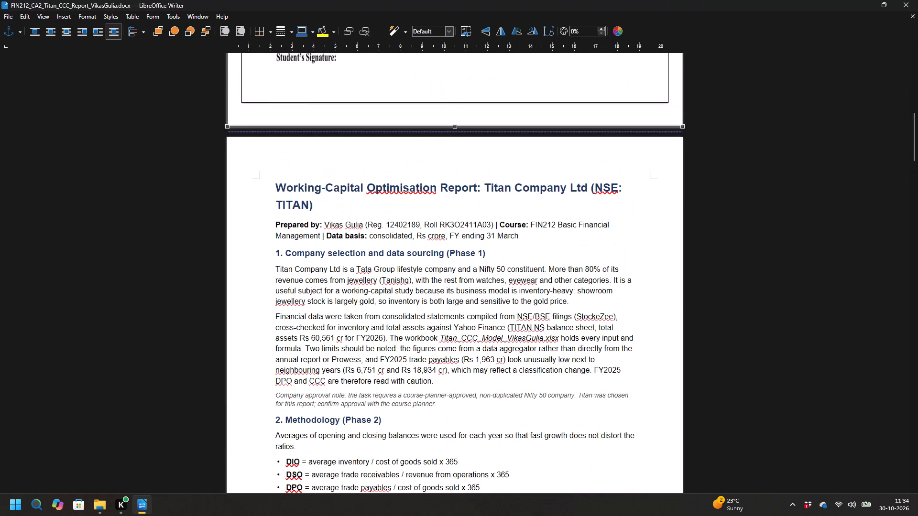
scroll(525, 198, down, 5)
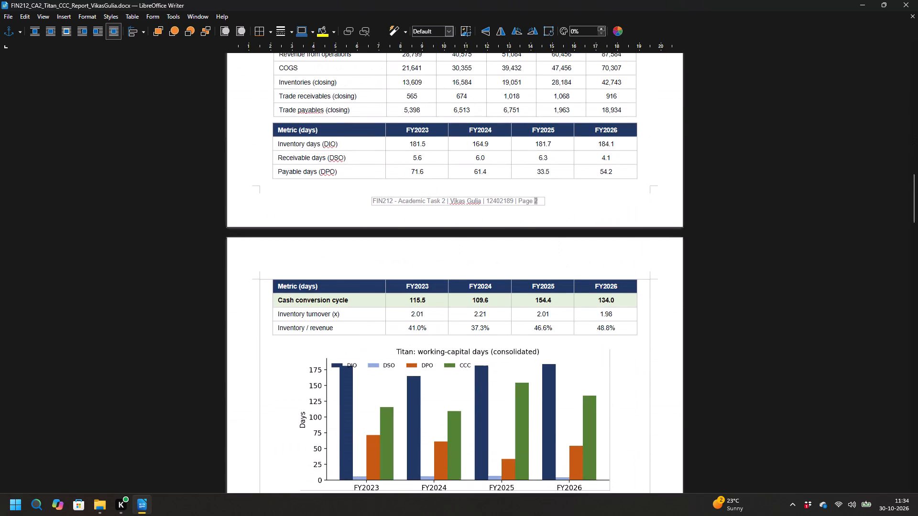
scroll(525, 198, down, 3)
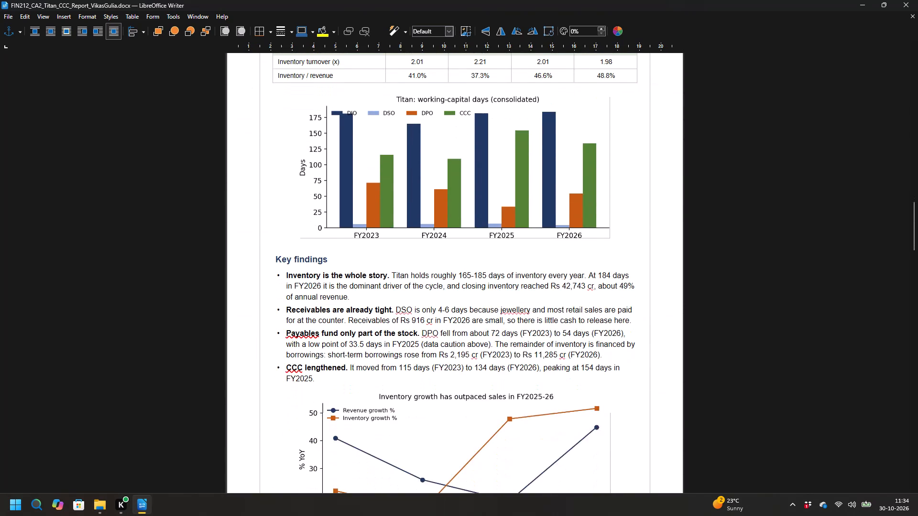
scroll(525, 198, down, 4)
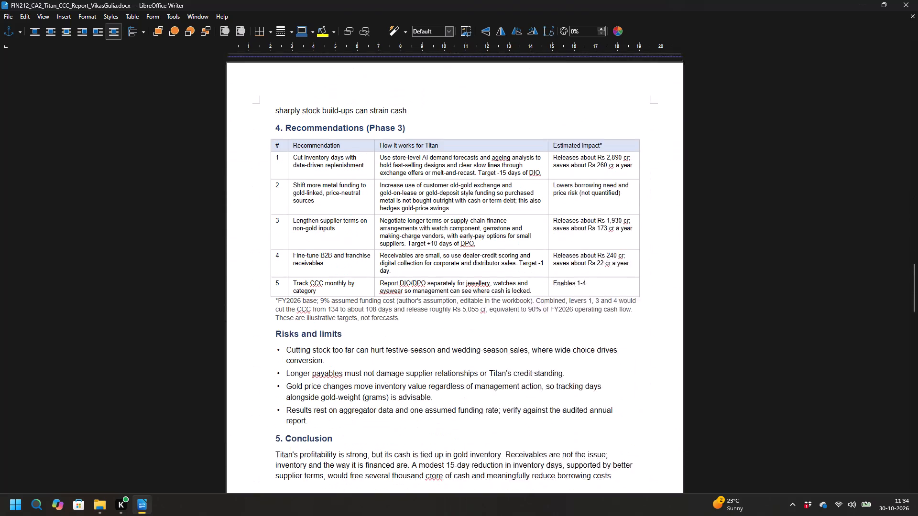
scroll(525, 198, down, 4)
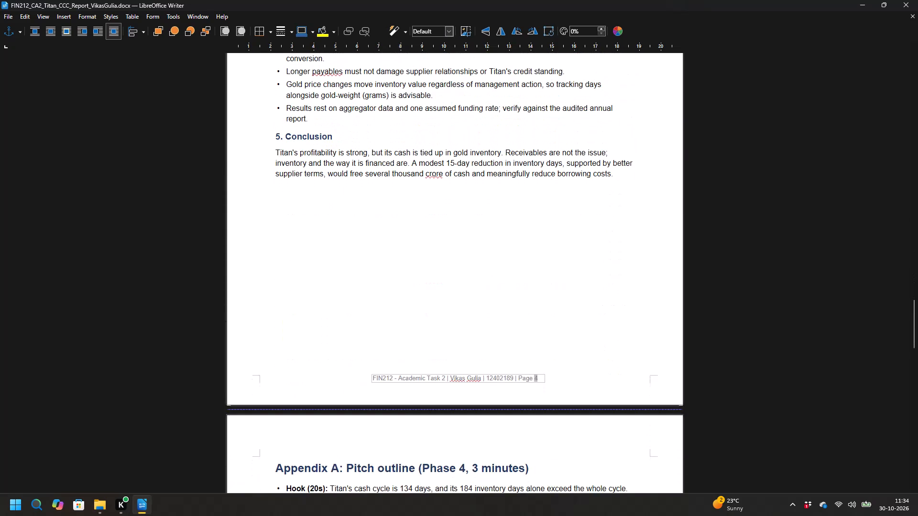
scroll(525, 198, down, 1)
scroll(525, 198, up, 3)
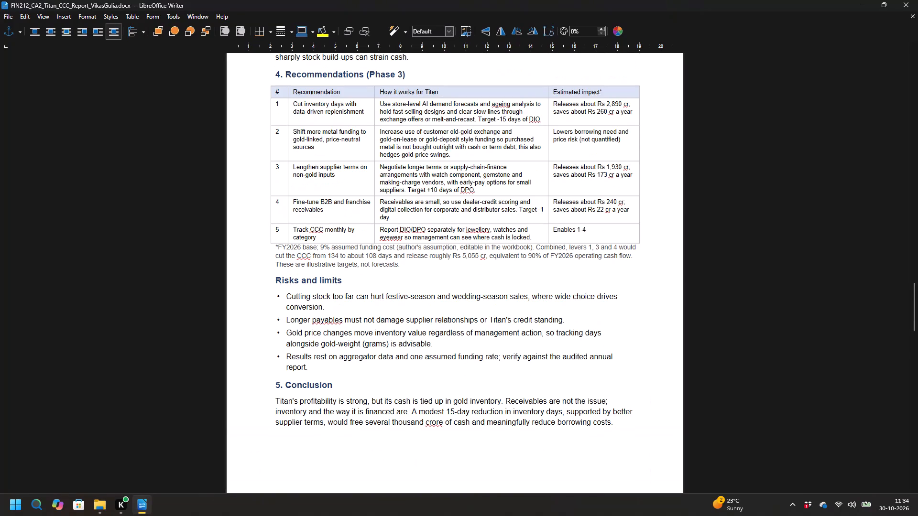
scroll(525, 198, up, 2)
scroll(525, 198, down, 1)
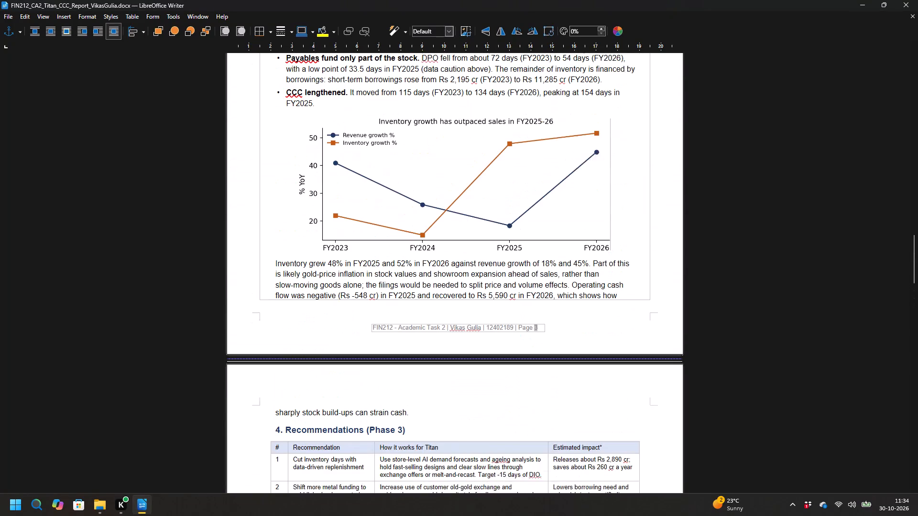
scroll(525, 198, down, 1)
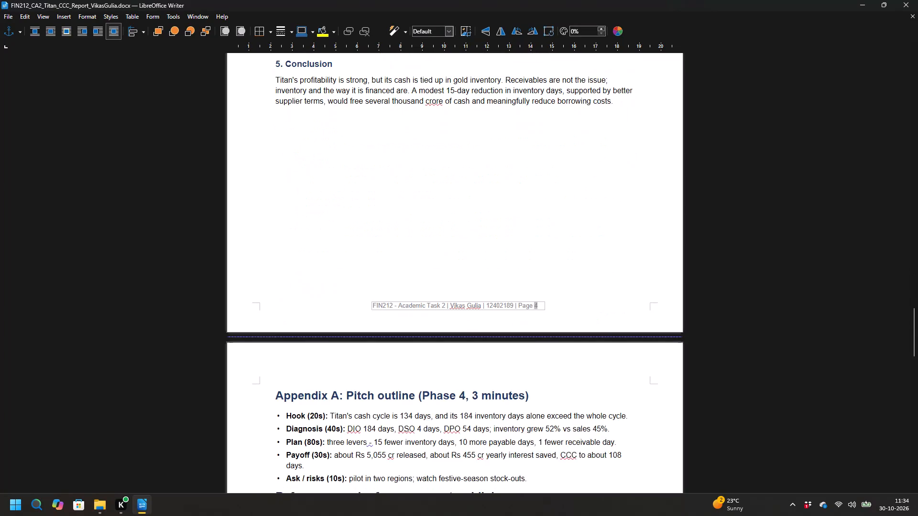
scroll(525, 198, down, 3)
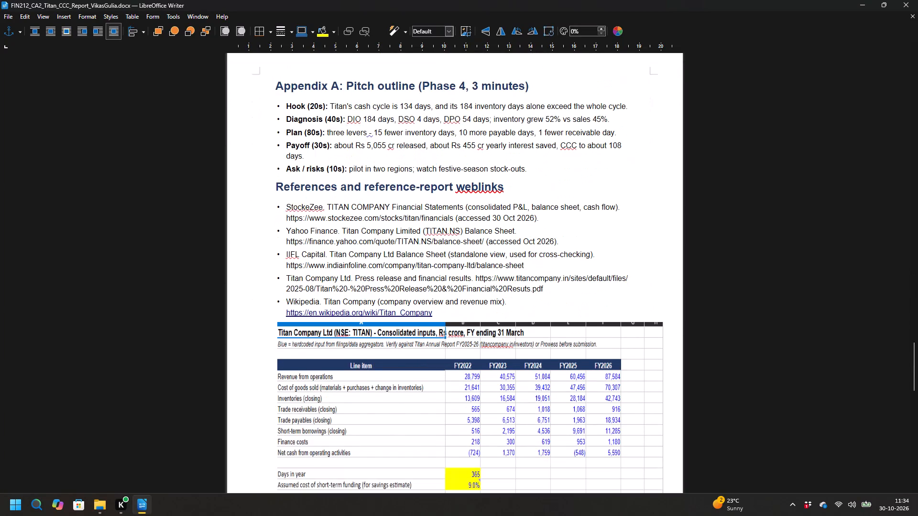
scroll(525, 198, down, 1)
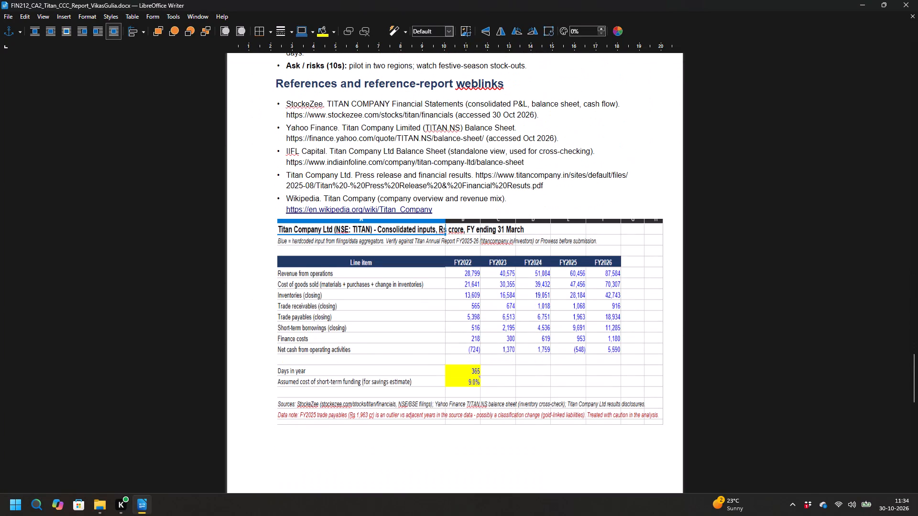
scroll(525, 198, down, 7)
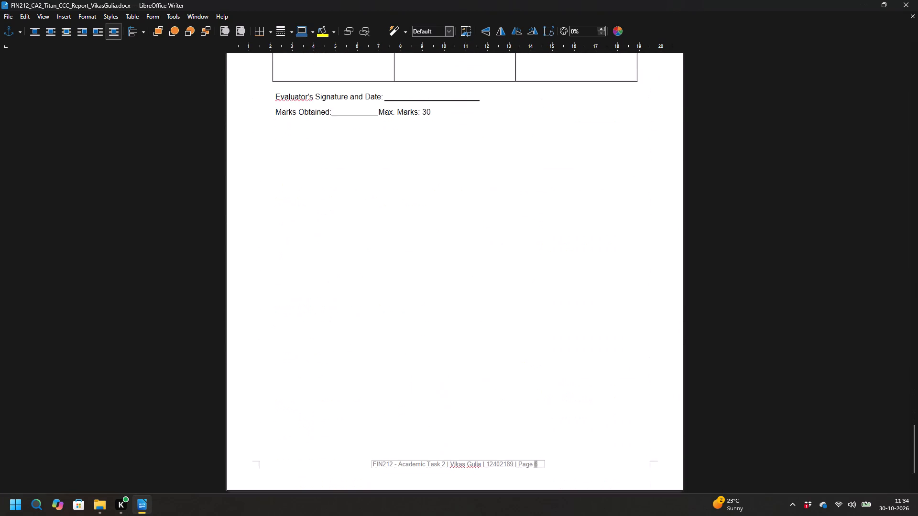
Check the cover page from its heading down to the student's signature line, and close the report document.
scroll(525, 198, down, 1)
scroll(525, 198, up, 16)
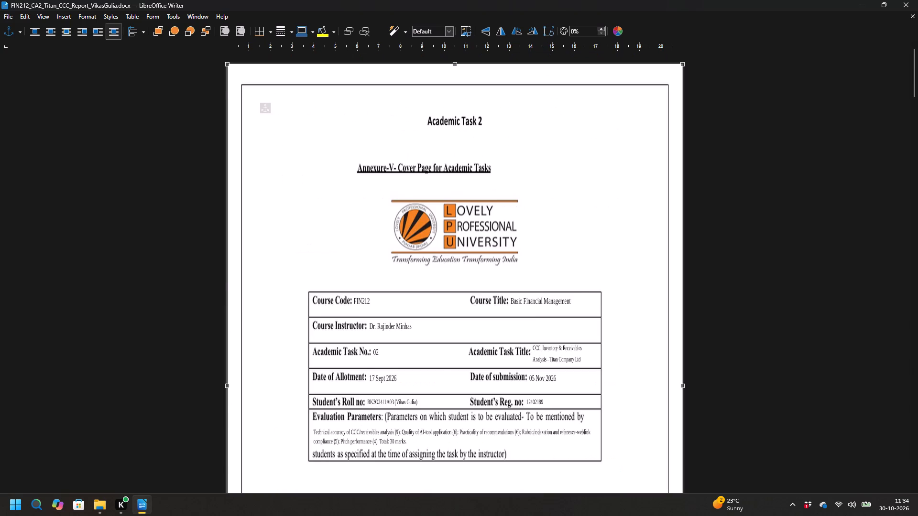
scroll(525, 198, down, 2)
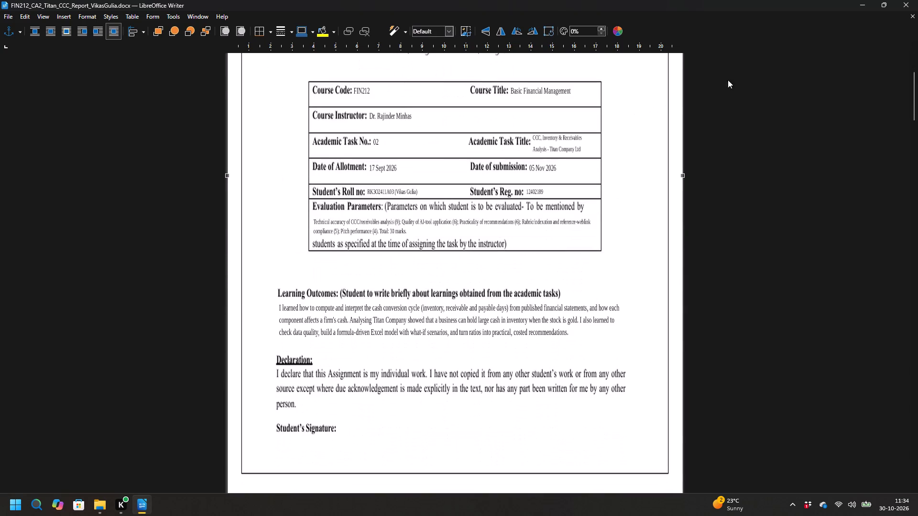
click(906, 2)
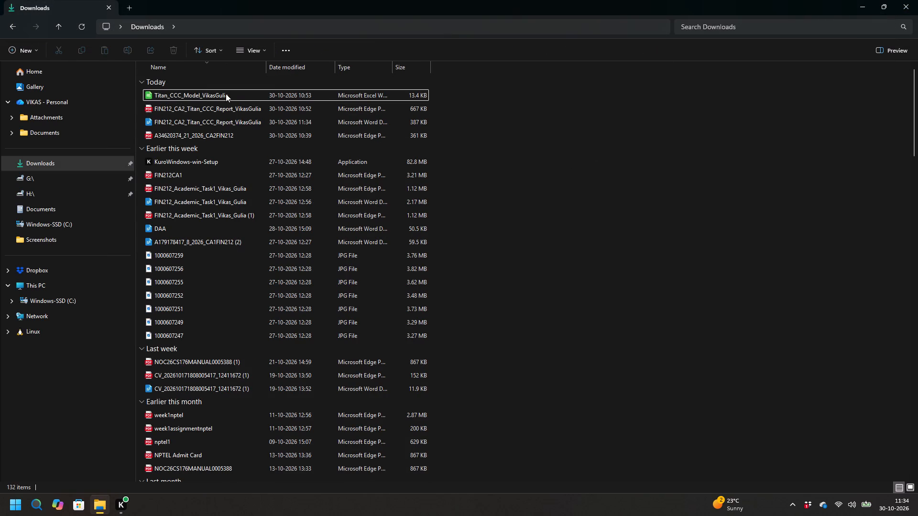
Reopen the FIN212 CA2 Titan CCC report Word document from the Downloads folder and check its saved cover page.
double_click(203, 123)
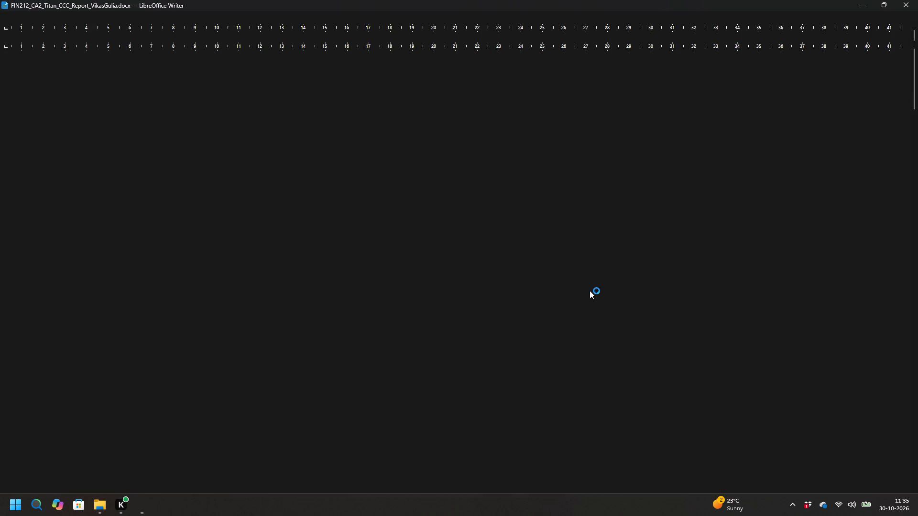
scroll(590, 290, down, 3)
scroll(590, 290, up, 2)
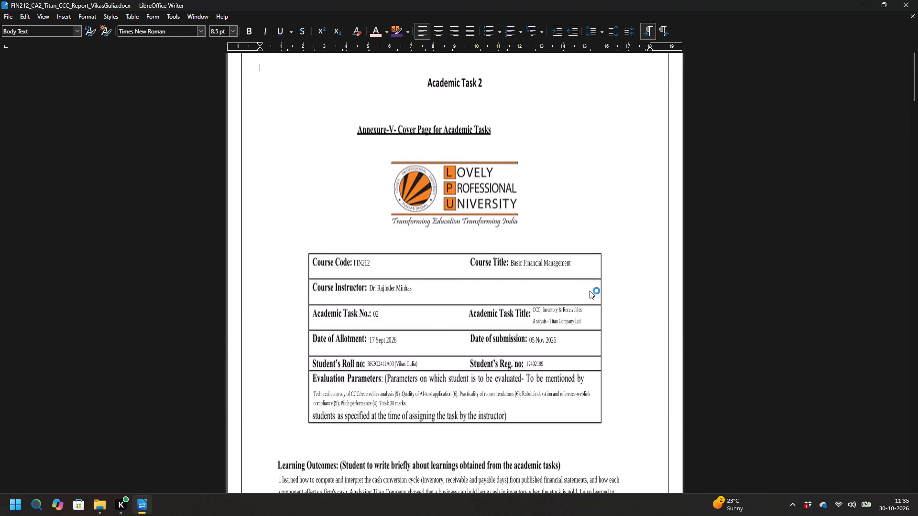
scroll(590, 290, down, 1)
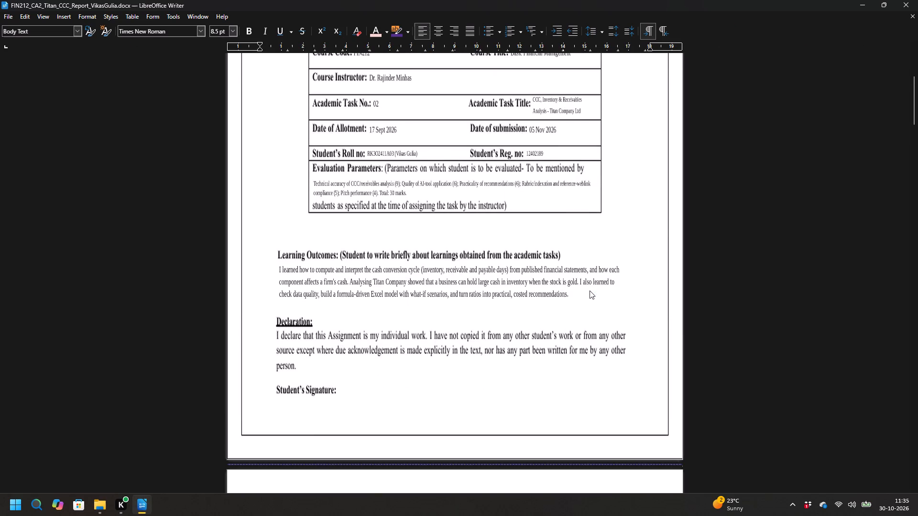
click(546, 152)
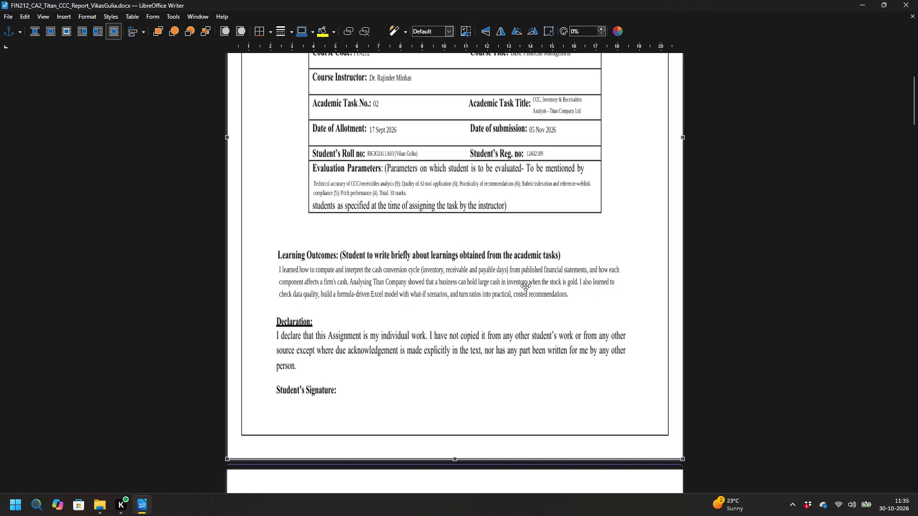
Switch to the Downloads folder in File Explorer.
click(95, 511)
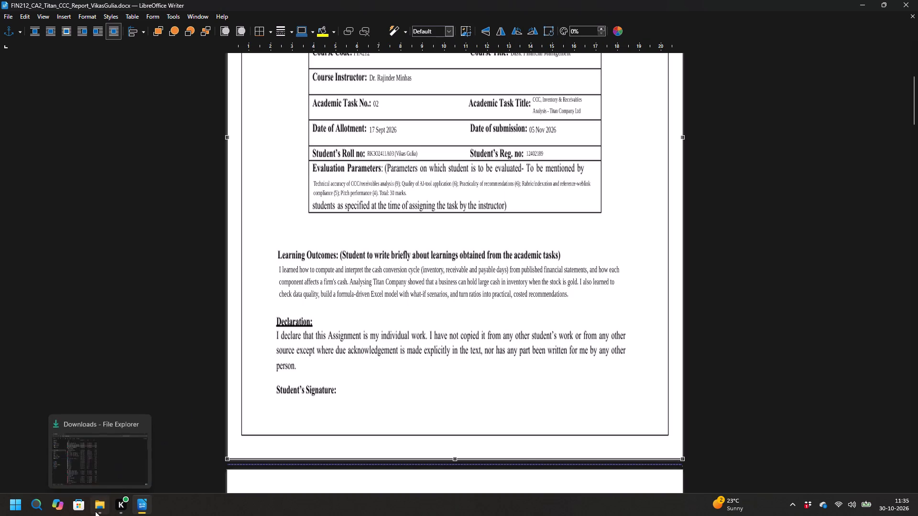
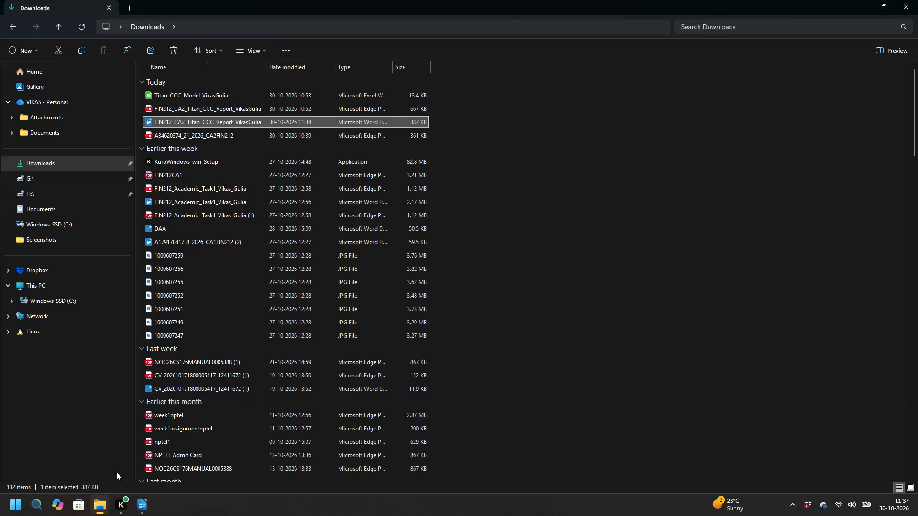
Search Windows for the Gmail app, starting with the term mail and changing it to gmail.
click(40, 505)
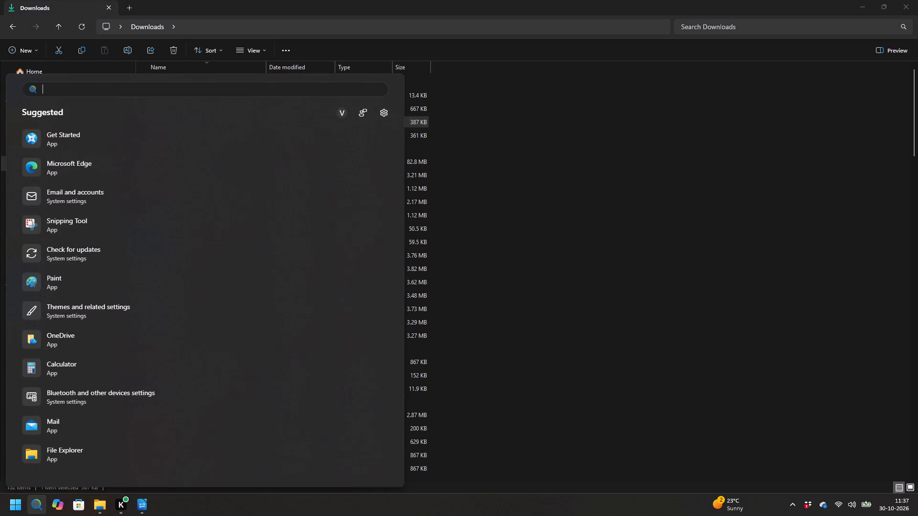
click(205, 91)
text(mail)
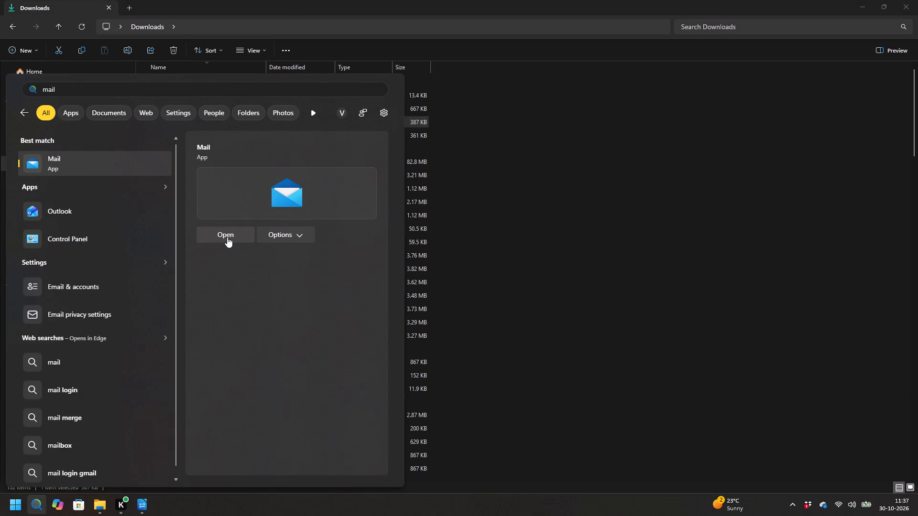
click(42, 90)
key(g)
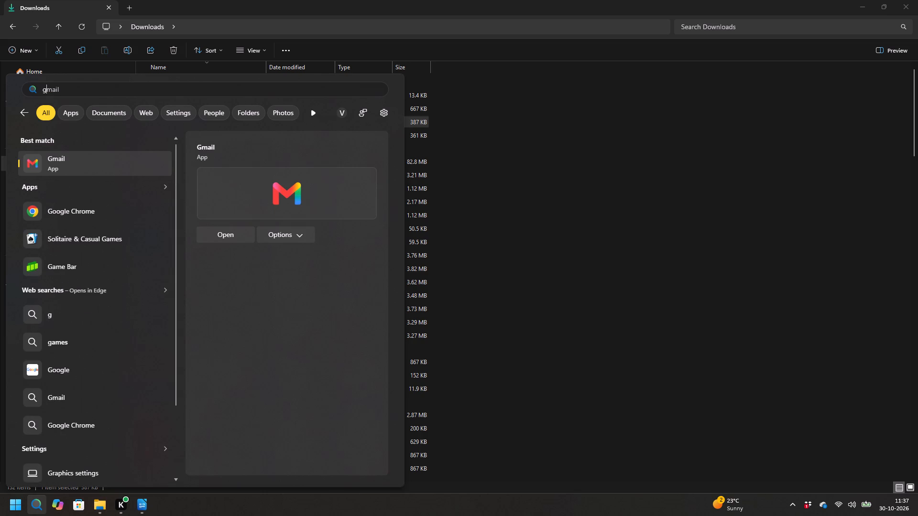
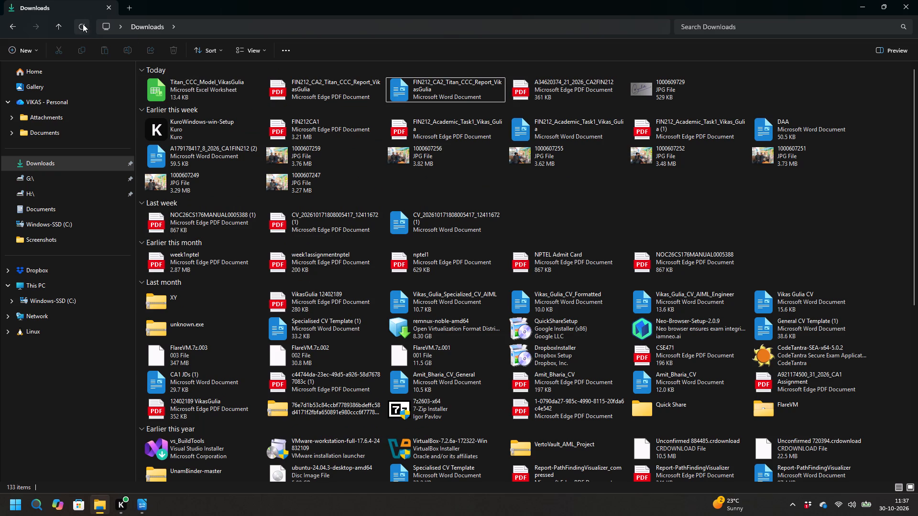
Refresh the Downloads folder listing to check for the latest report files.
click(84, 25)
triple_click(84, 25)
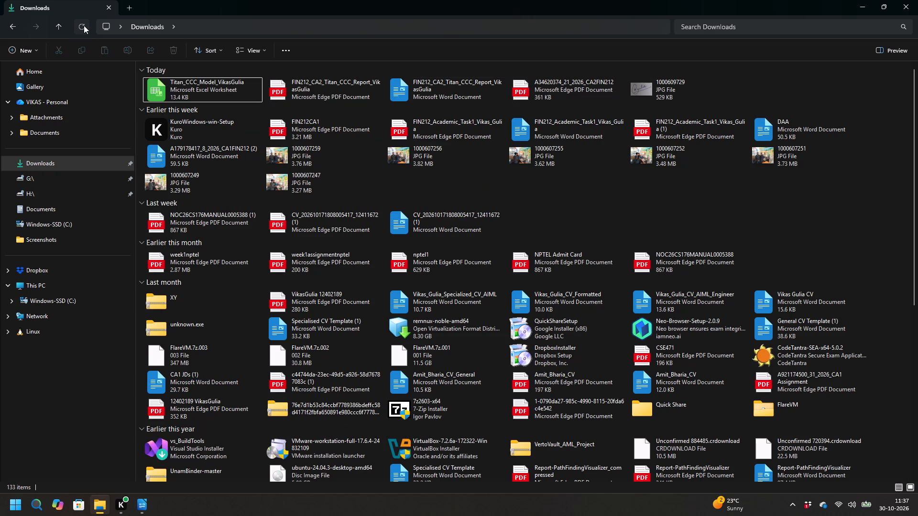
triple_click(84, 25)
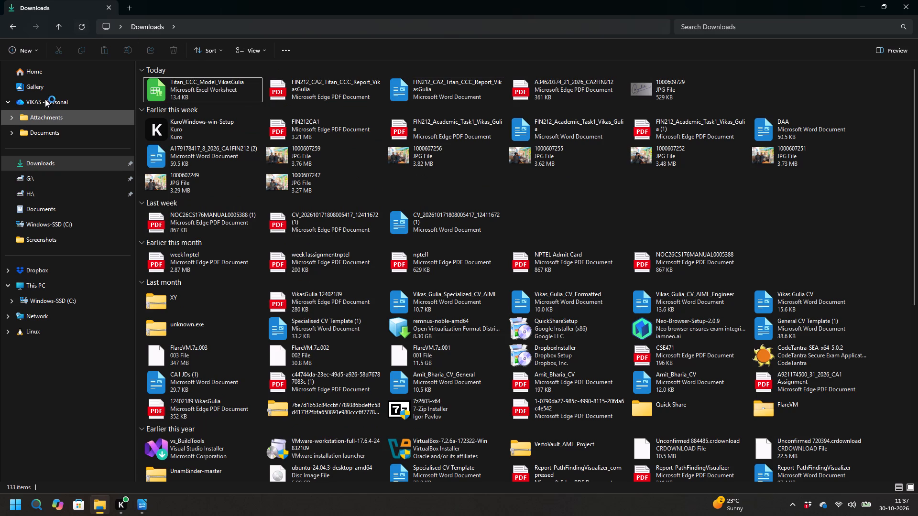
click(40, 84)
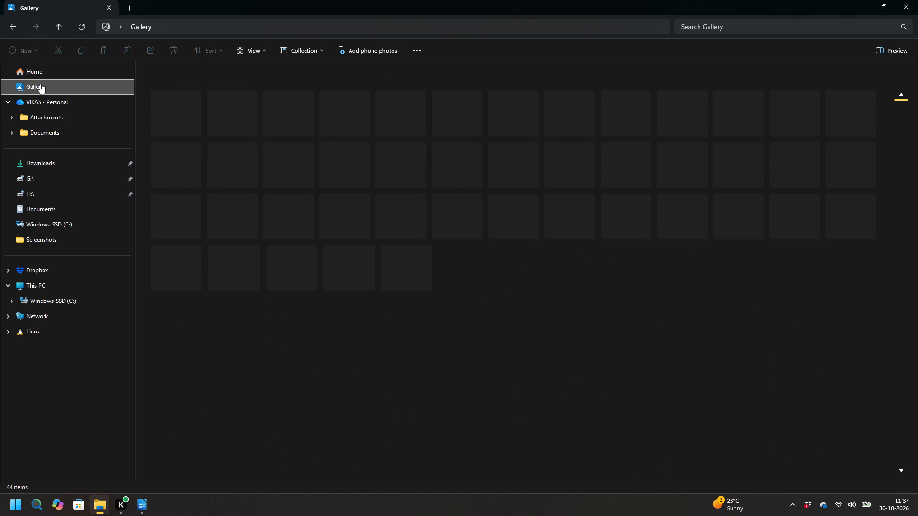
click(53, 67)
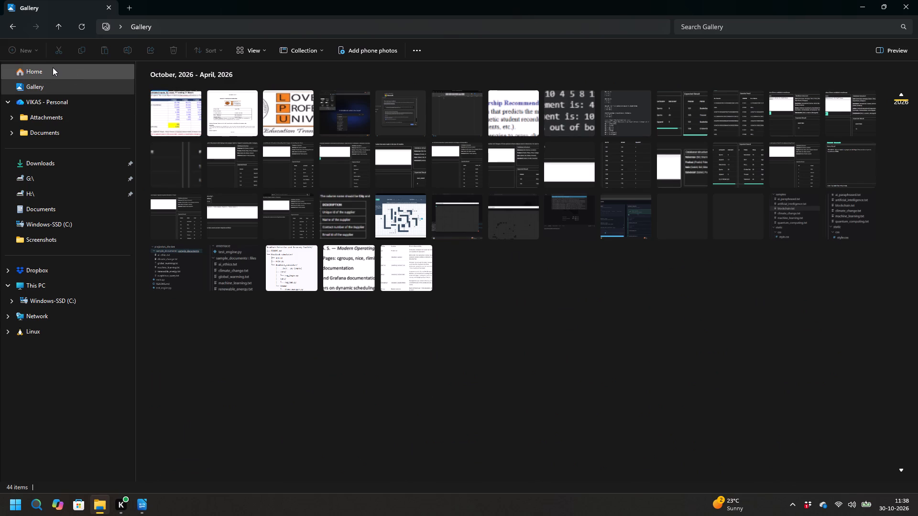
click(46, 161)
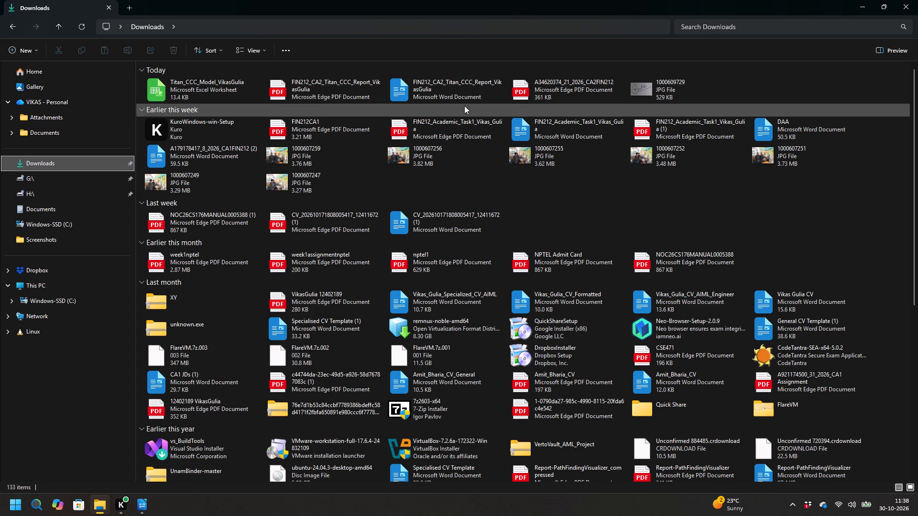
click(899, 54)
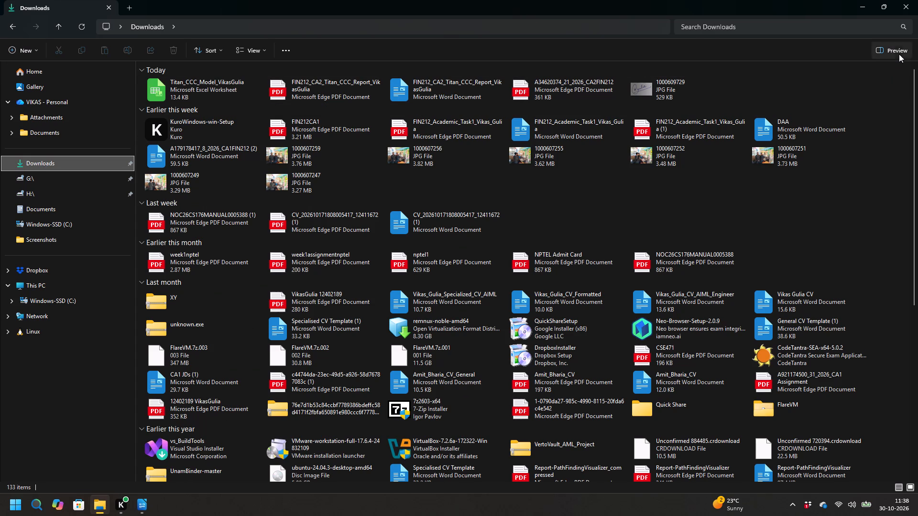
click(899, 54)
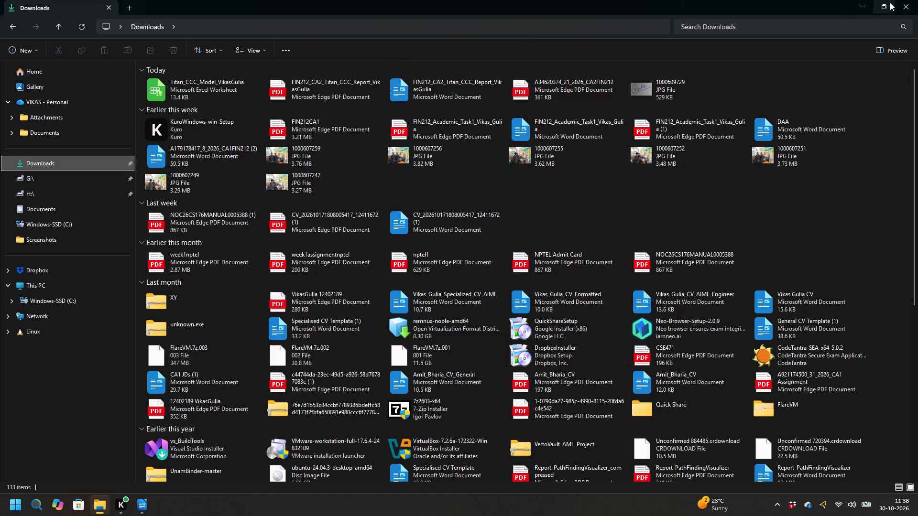
Close the Downloads folder window and return to the report's cover page in LibreOffice Writer.
click(917, 7)
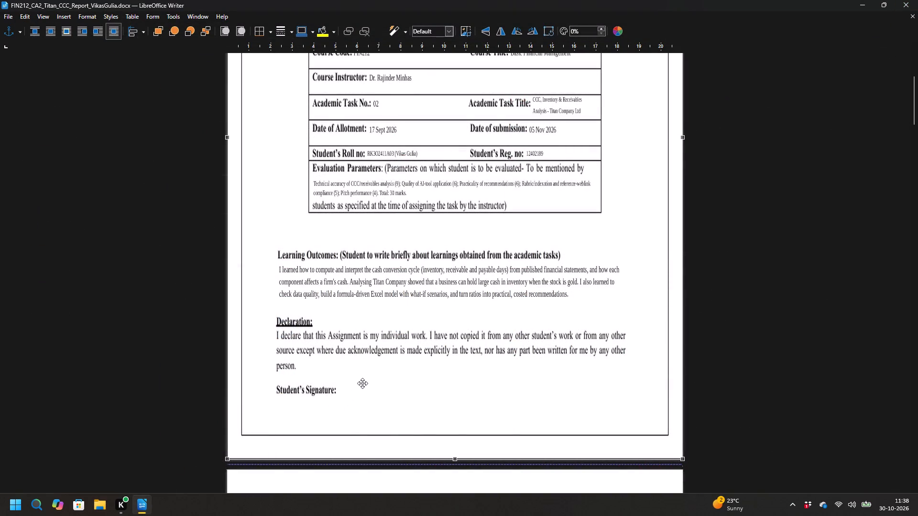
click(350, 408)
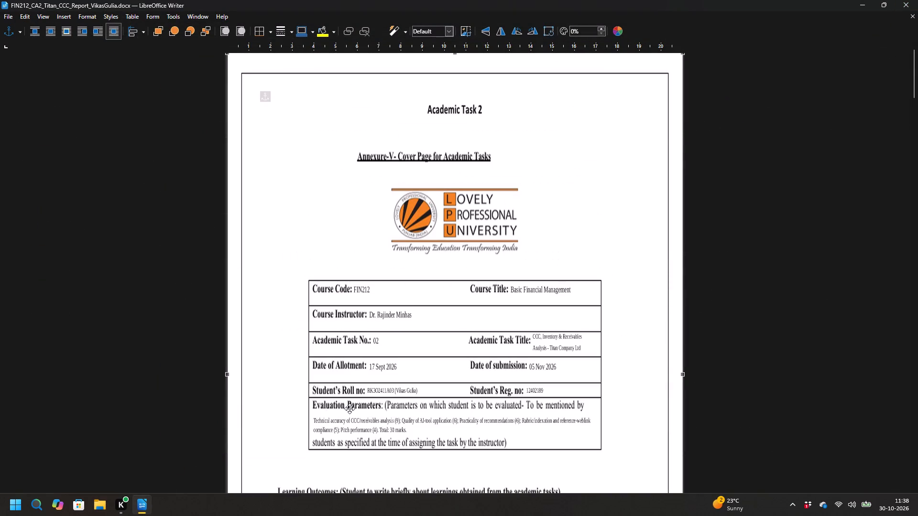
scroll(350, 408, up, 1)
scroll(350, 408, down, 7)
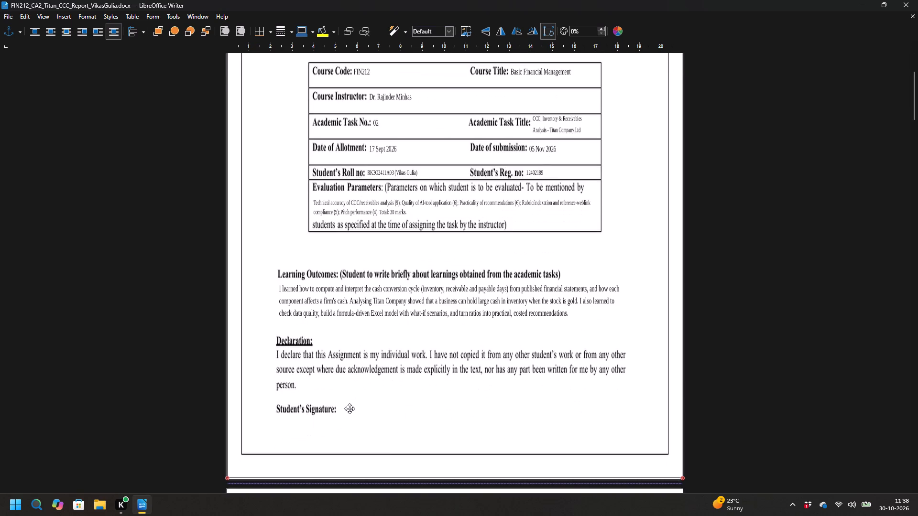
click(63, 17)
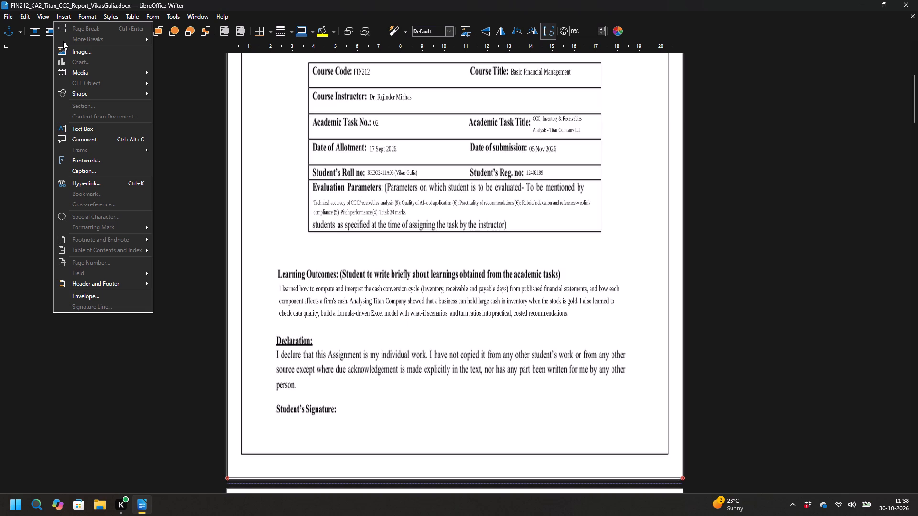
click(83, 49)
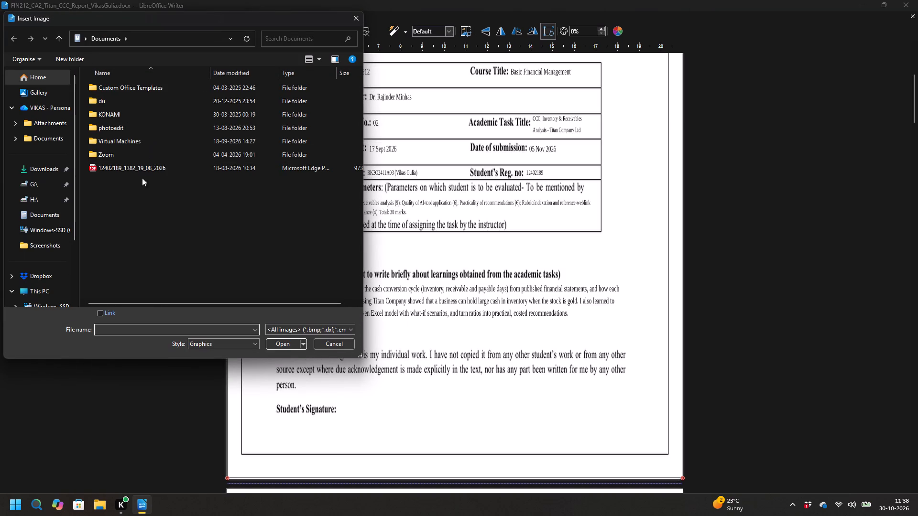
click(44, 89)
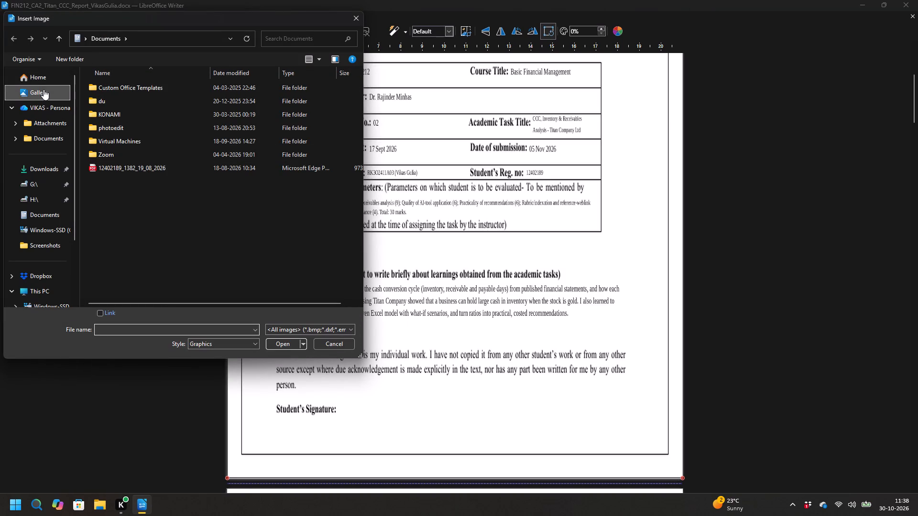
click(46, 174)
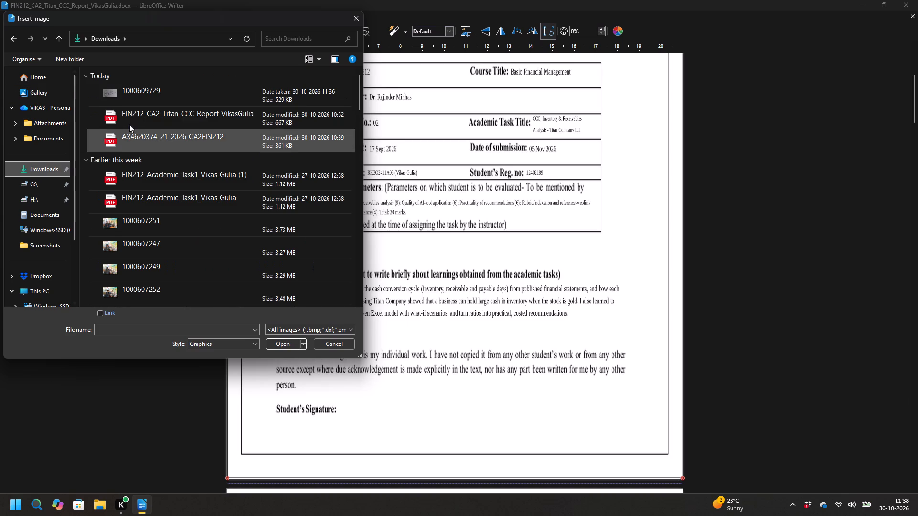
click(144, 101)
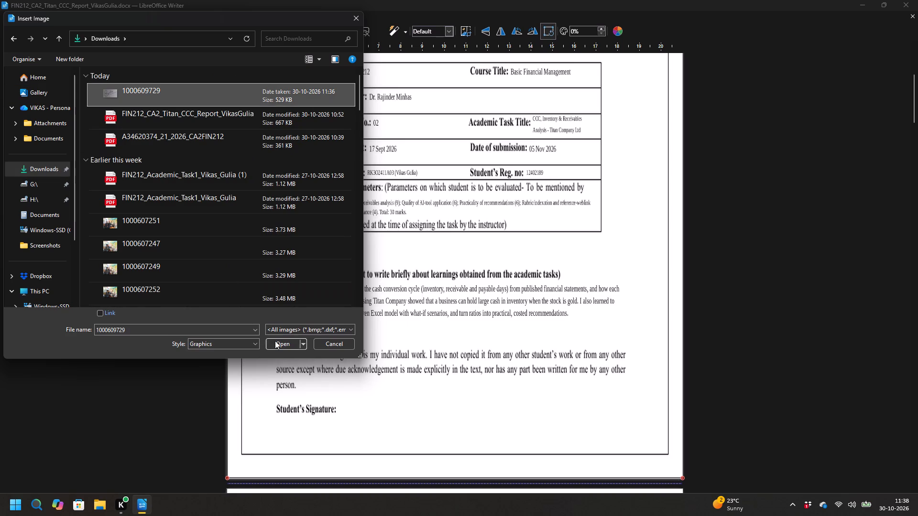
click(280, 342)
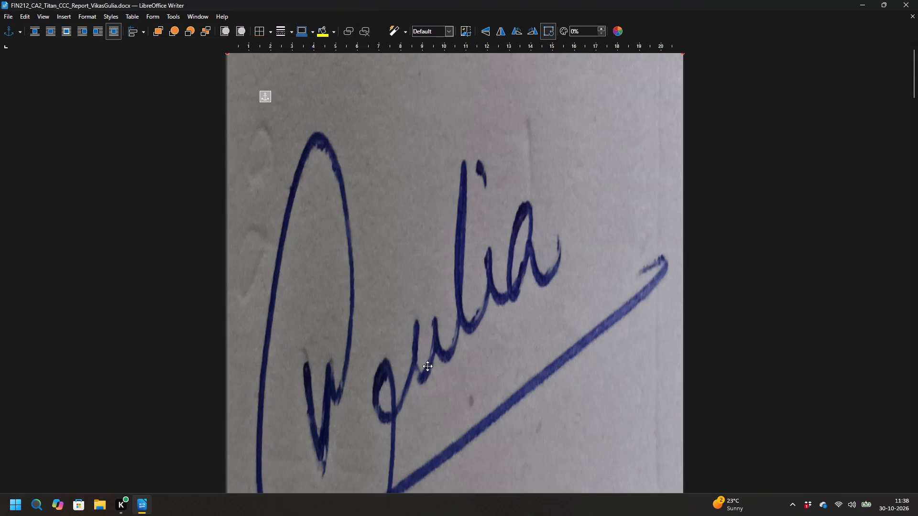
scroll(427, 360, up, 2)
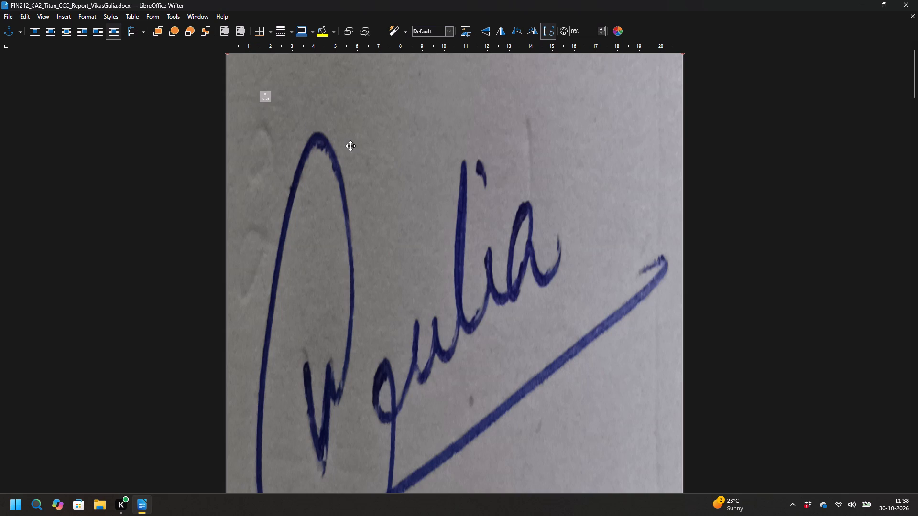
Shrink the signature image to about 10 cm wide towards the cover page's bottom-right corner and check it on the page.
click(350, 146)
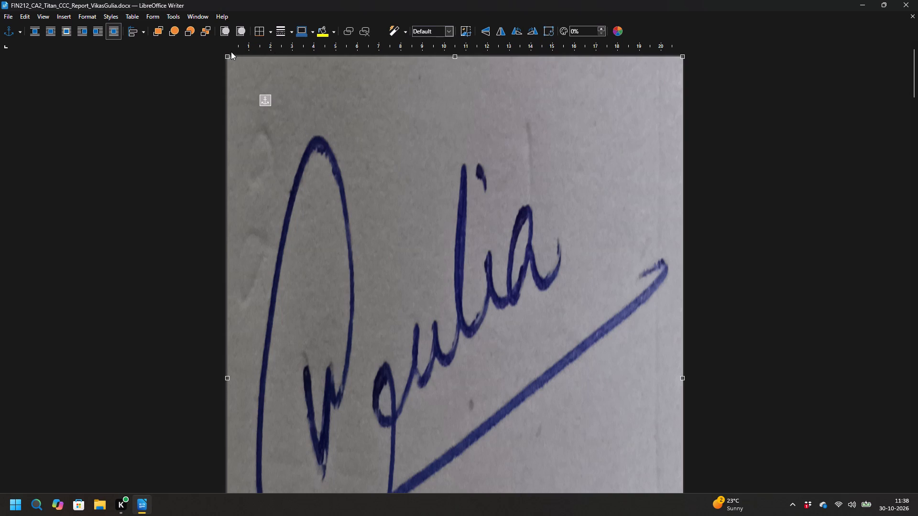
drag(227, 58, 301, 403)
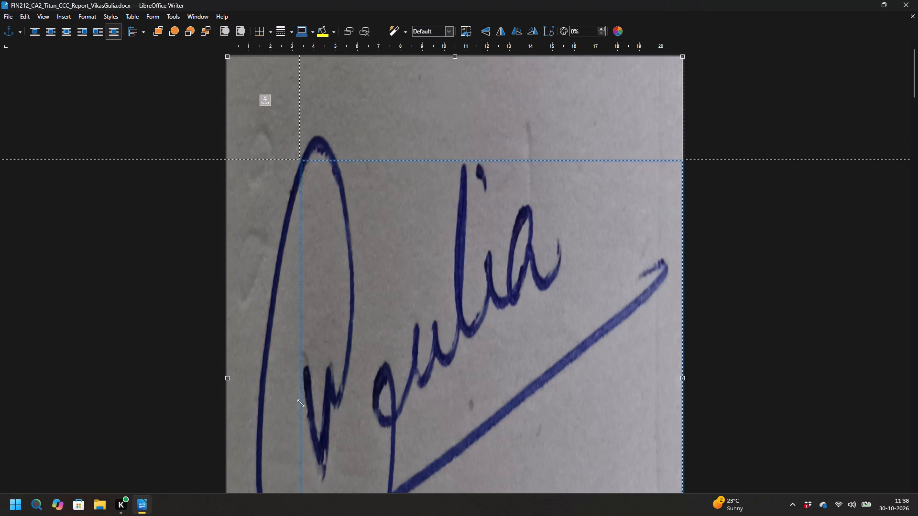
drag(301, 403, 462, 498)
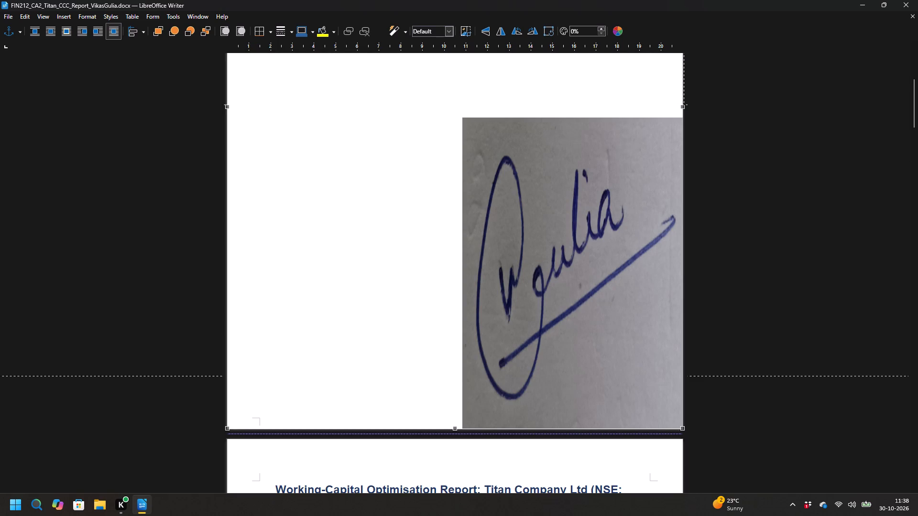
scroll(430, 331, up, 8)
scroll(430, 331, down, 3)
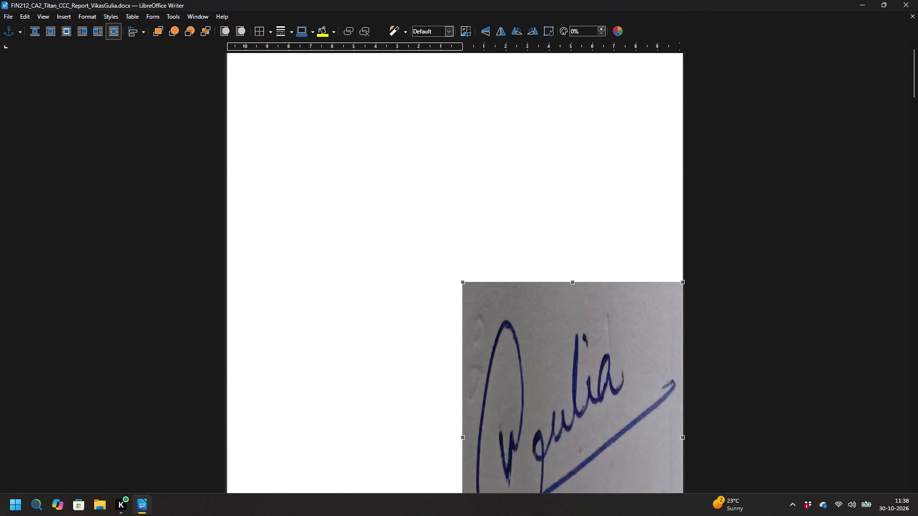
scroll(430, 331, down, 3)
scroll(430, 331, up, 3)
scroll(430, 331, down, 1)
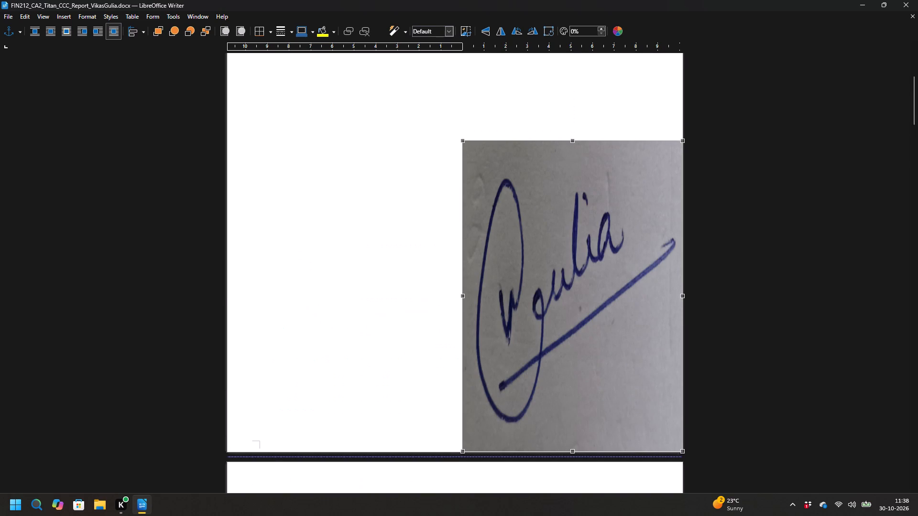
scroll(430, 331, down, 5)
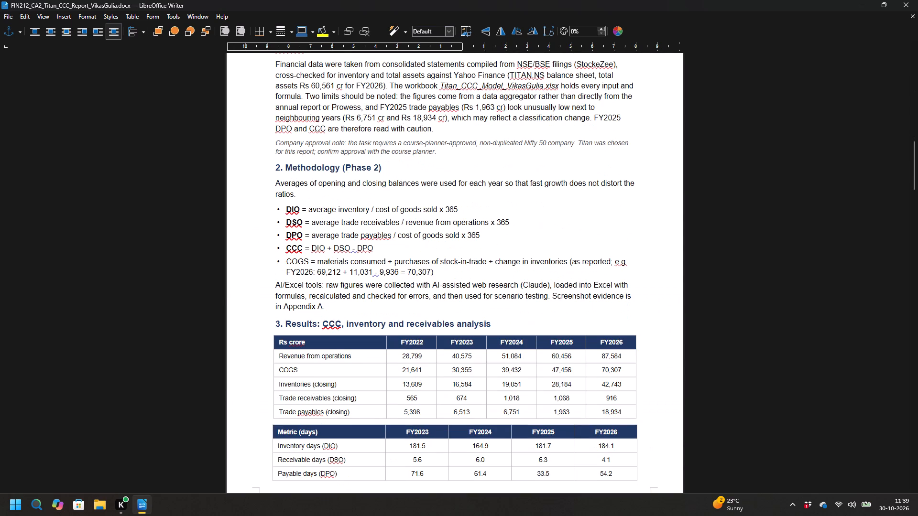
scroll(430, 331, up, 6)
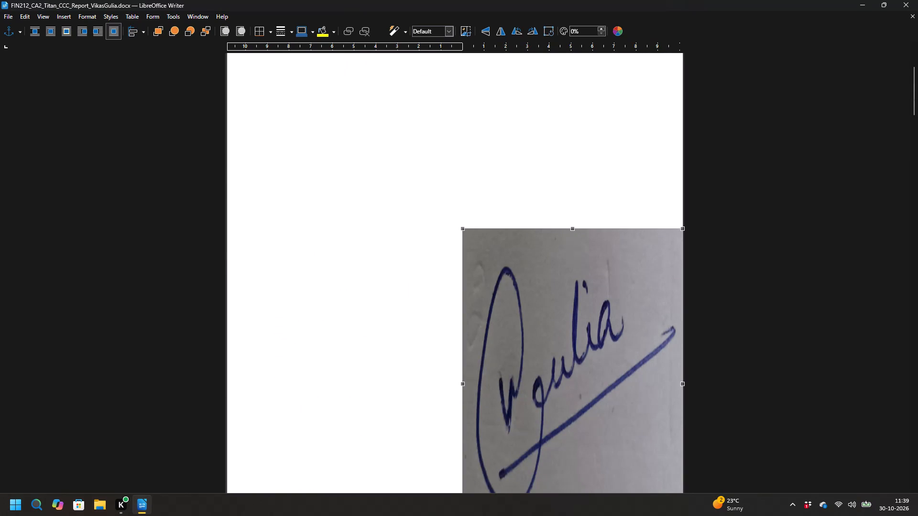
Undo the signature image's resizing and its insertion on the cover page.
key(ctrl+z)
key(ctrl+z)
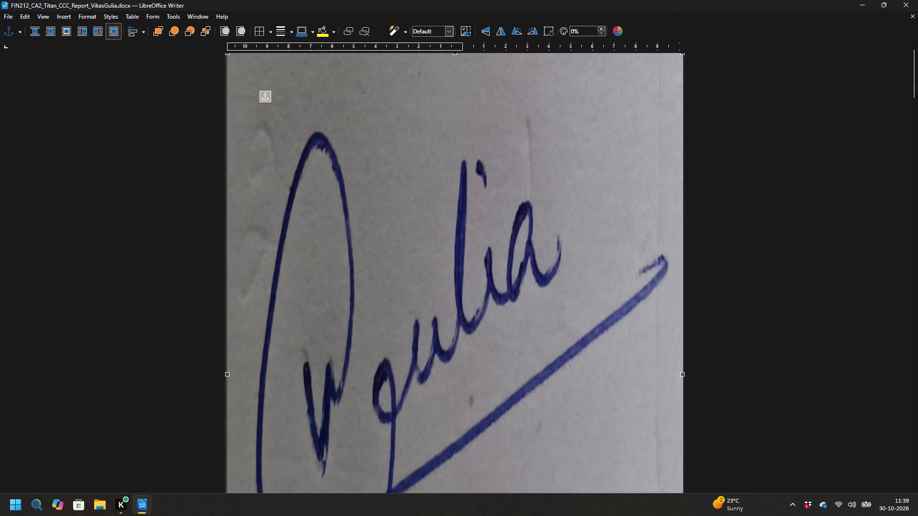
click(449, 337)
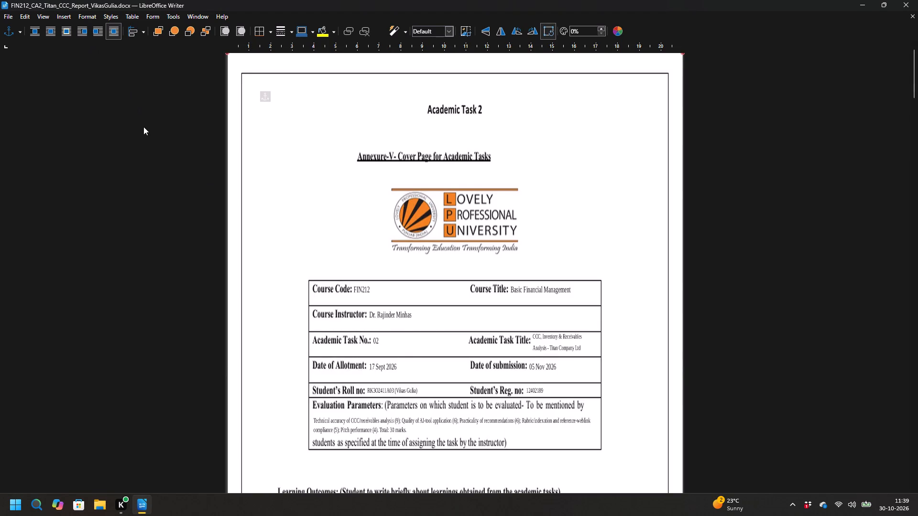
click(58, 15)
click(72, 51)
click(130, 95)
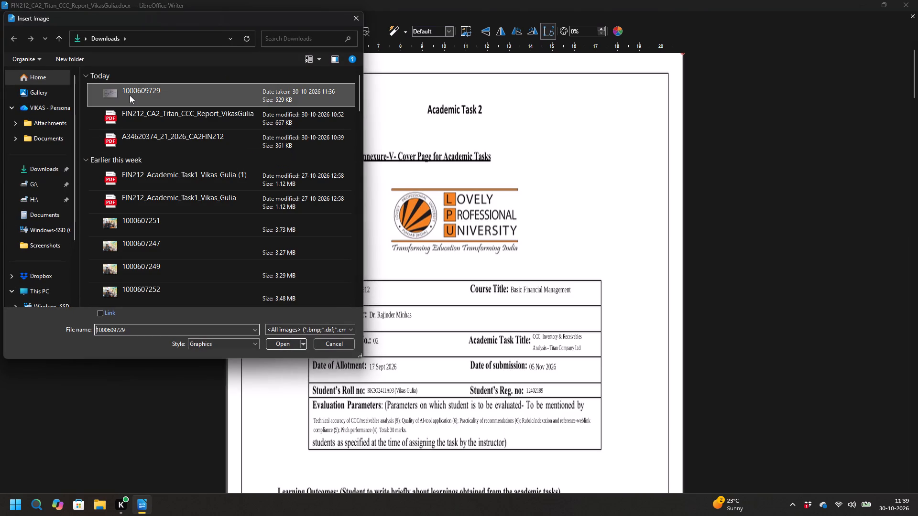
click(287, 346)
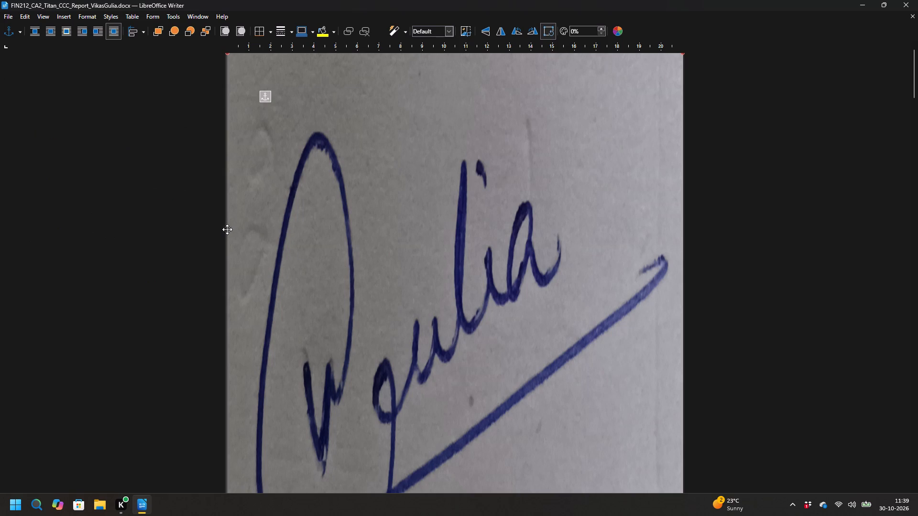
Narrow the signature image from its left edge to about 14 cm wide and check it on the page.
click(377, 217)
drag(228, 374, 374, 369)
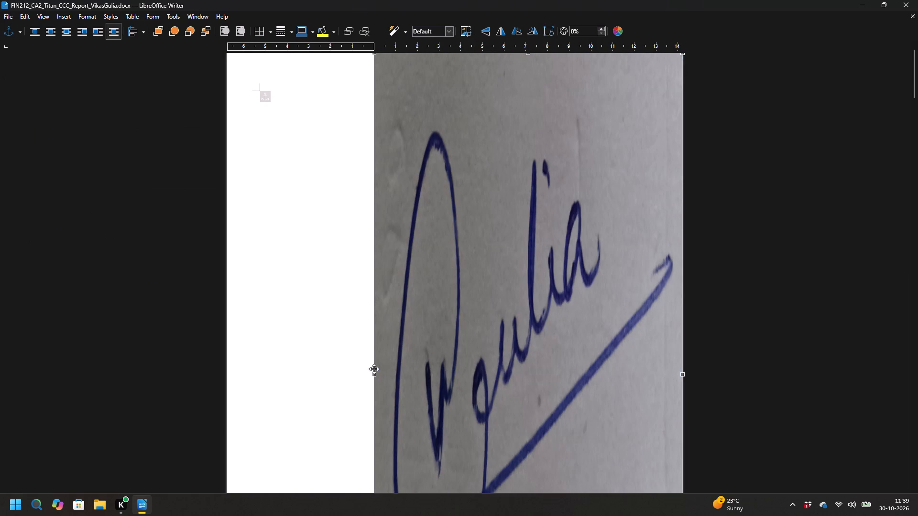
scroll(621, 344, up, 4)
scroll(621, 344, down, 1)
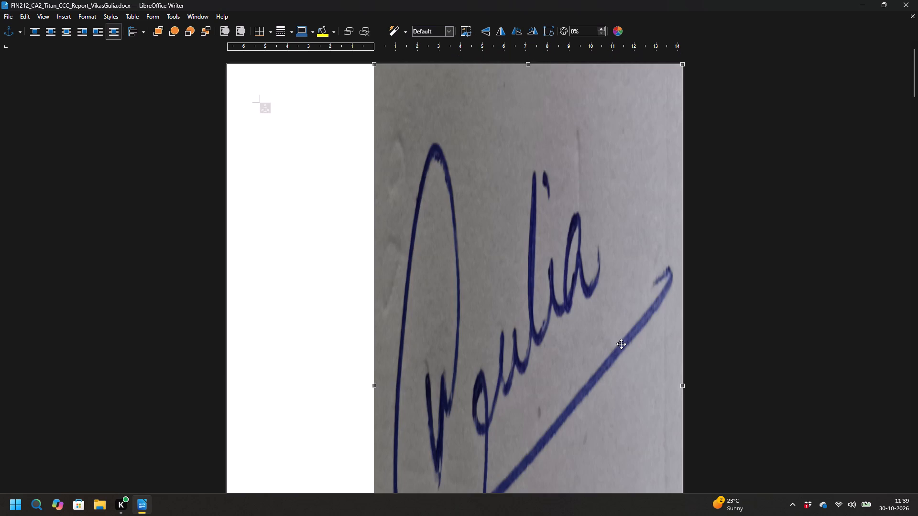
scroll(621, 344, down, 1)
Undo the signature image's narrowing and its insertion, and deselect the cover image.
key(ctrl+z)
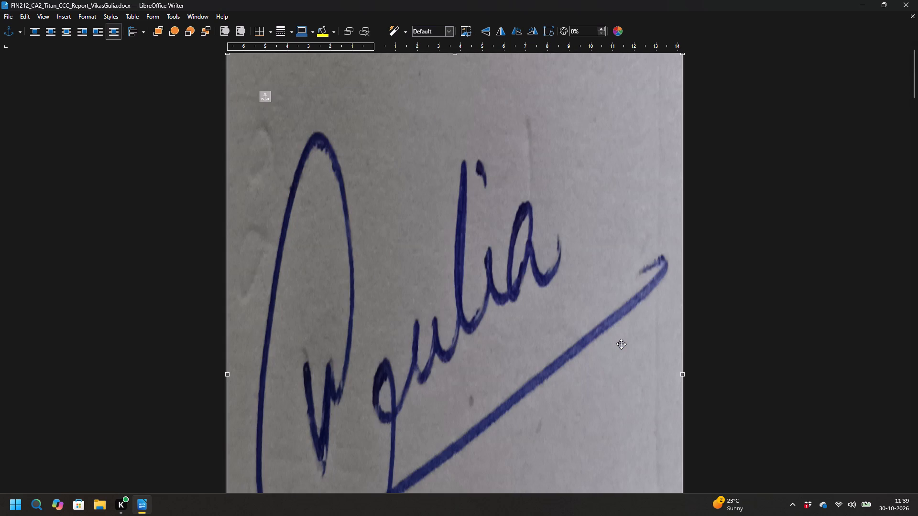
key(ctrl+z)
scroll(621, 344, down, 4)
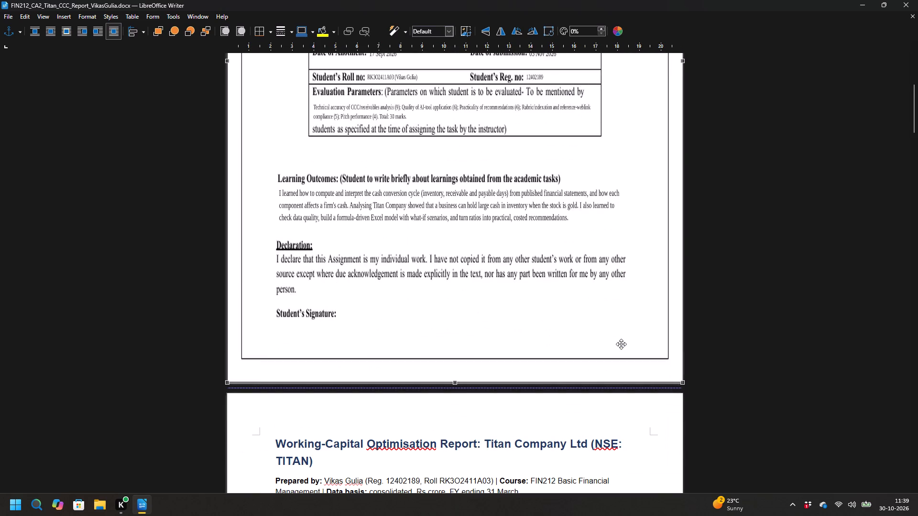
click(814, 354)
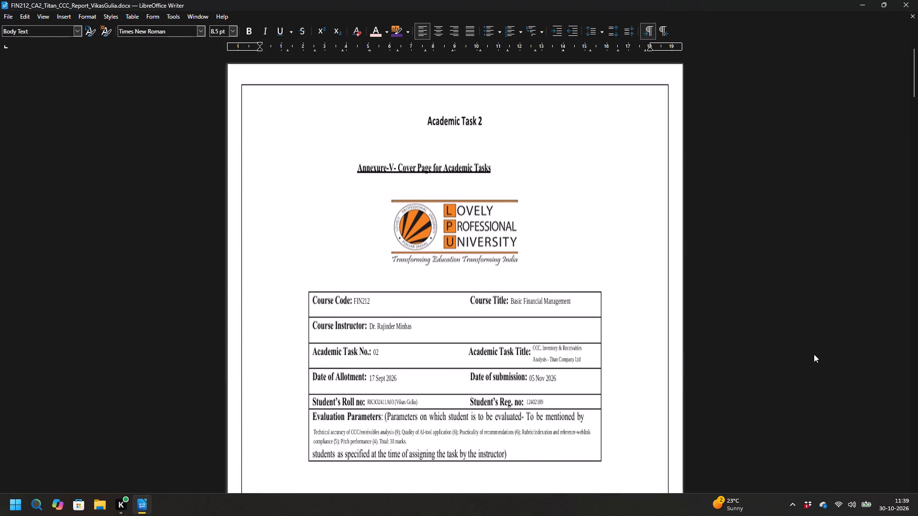
Examine the cover page from its heading down to the declaration and the student's signature line.
scroll(814, 354, down, 3)
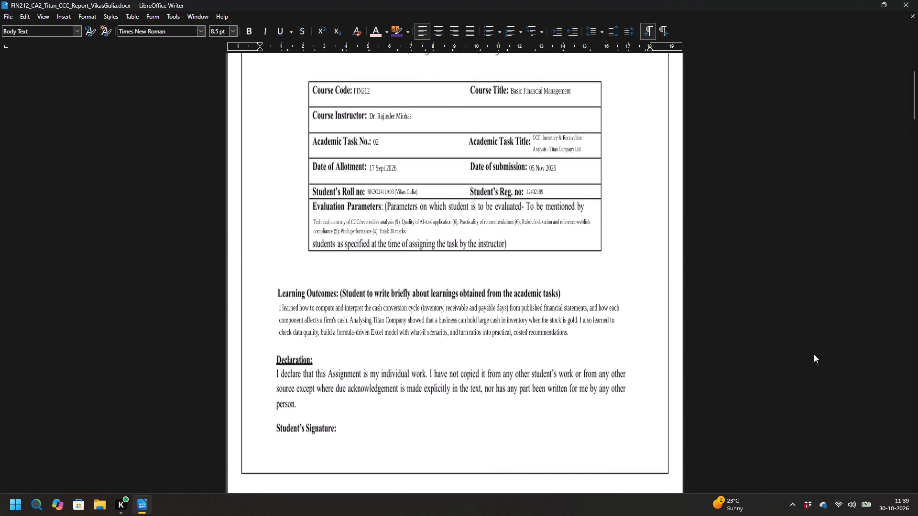
scroll(814, 354, down, 1)
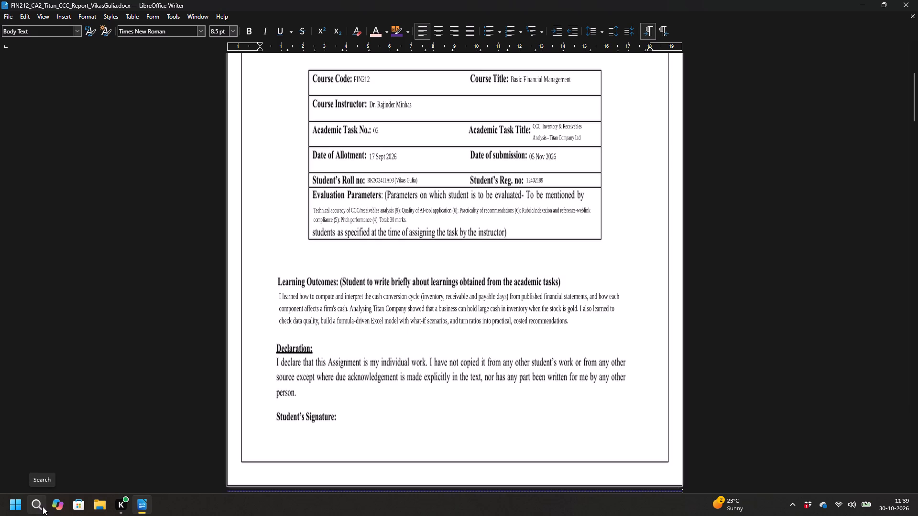
scroll(43, 506, up, 4)
scroll(356, 383, up, 3)
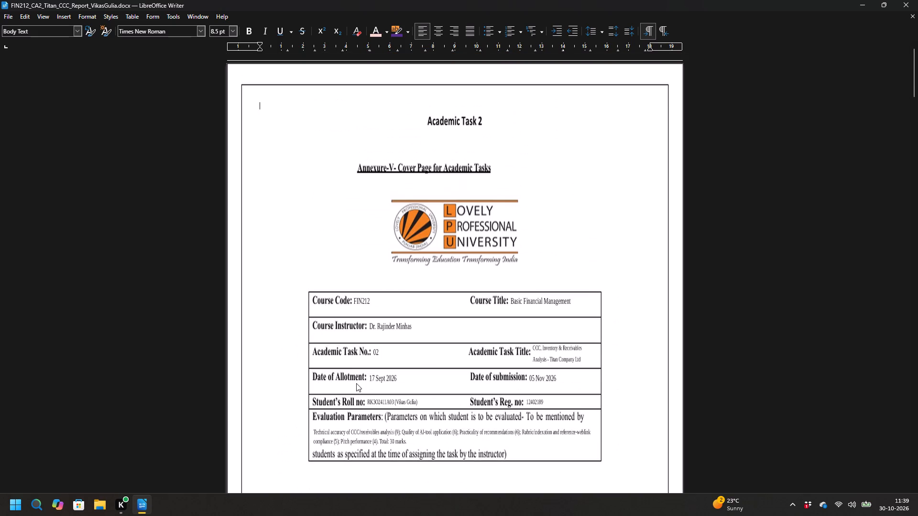
scroll(356, 383, down, 2)
scroll(356, 383, up, 1)
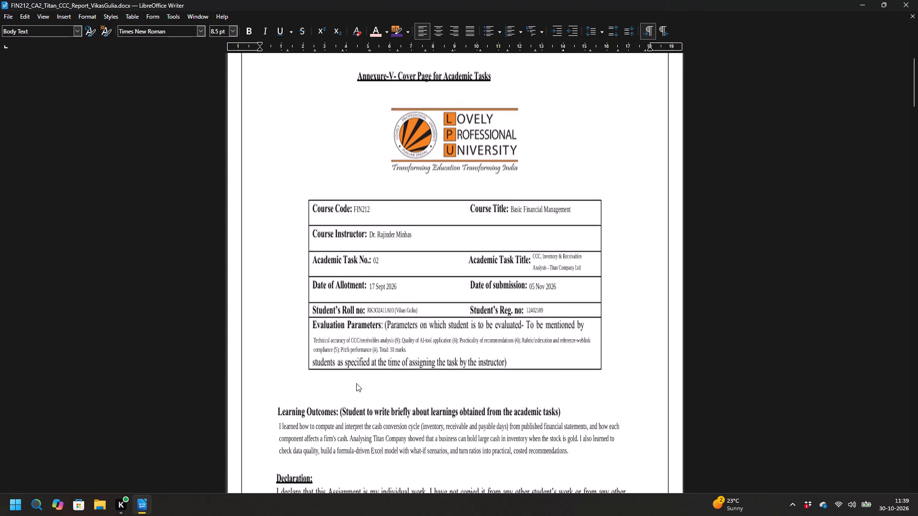
scroll(356, 383, up, 1)
scroll(356, 383, down, 1)
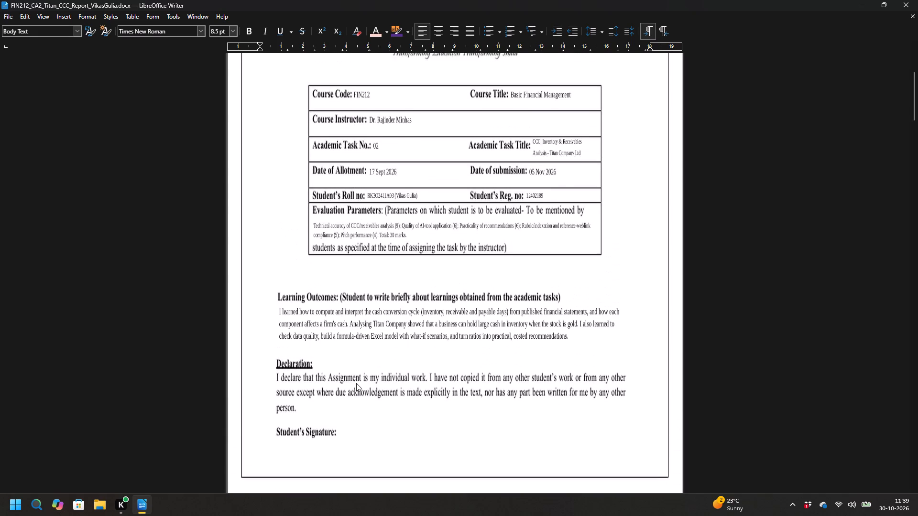
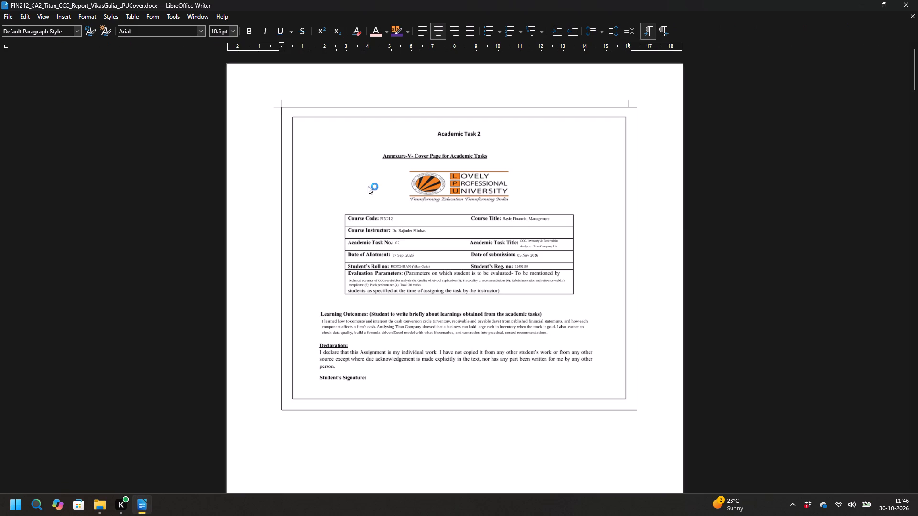
click(477, 253)
click(454, 254)
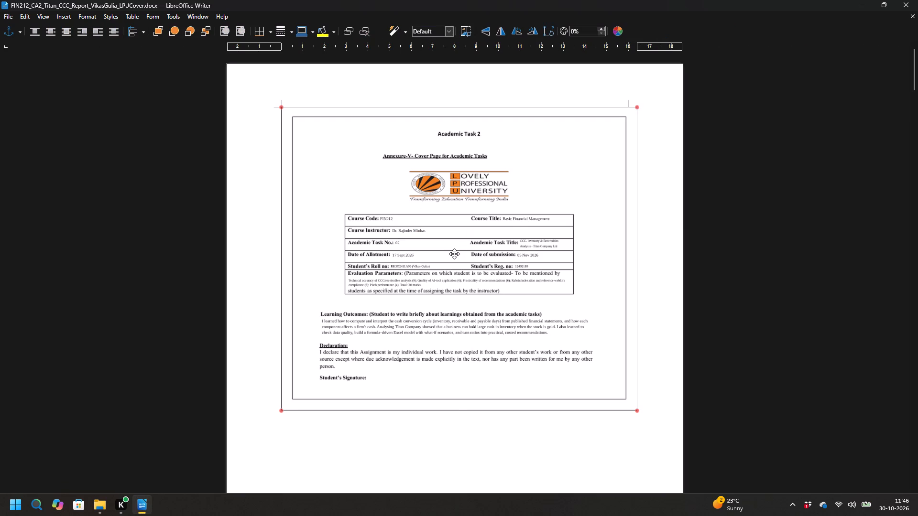
click(454, 254)
click(454, 254)
scroll(454, 254, left, 4)
click(905, 1)
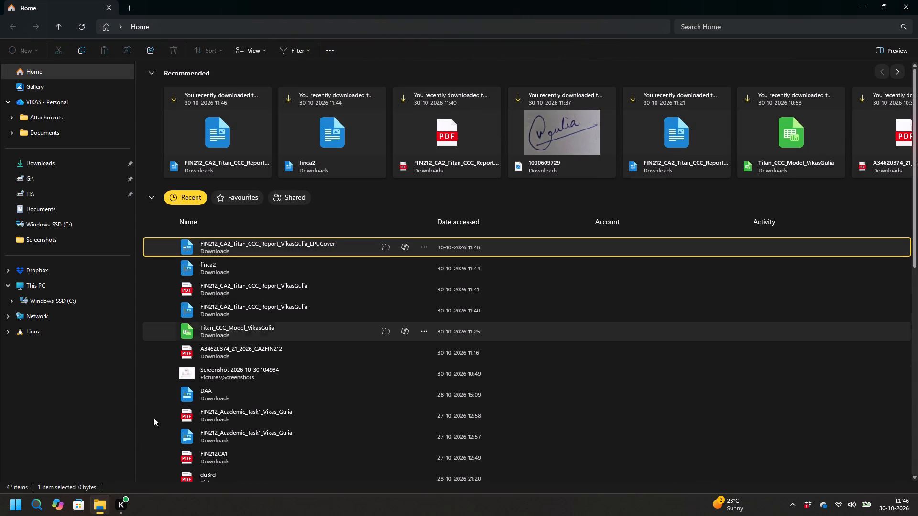
Open the Downloads folder and switch its file layout to Details.
click(60, 156)
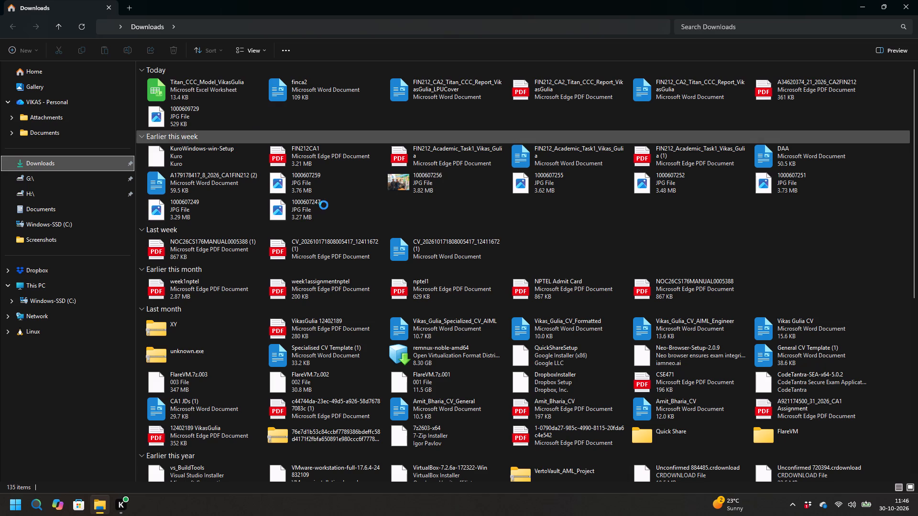
click(258, 47)
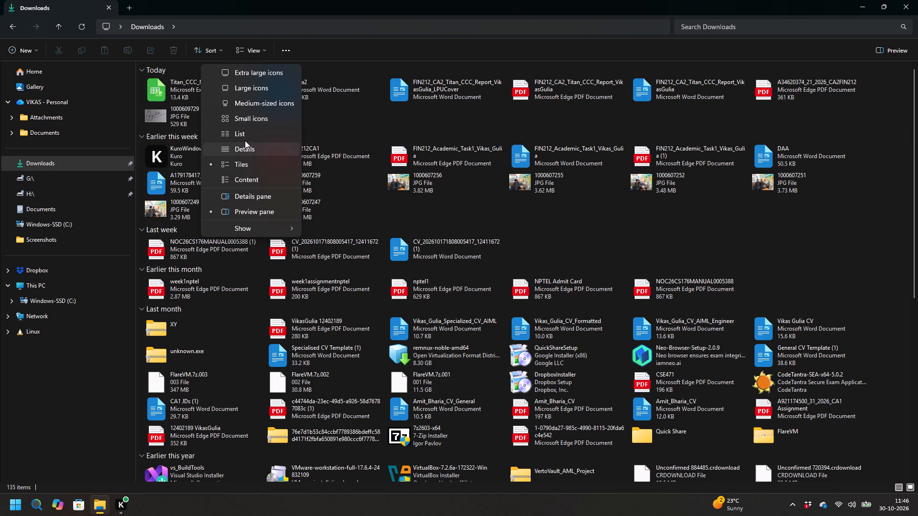
click(244, 133)
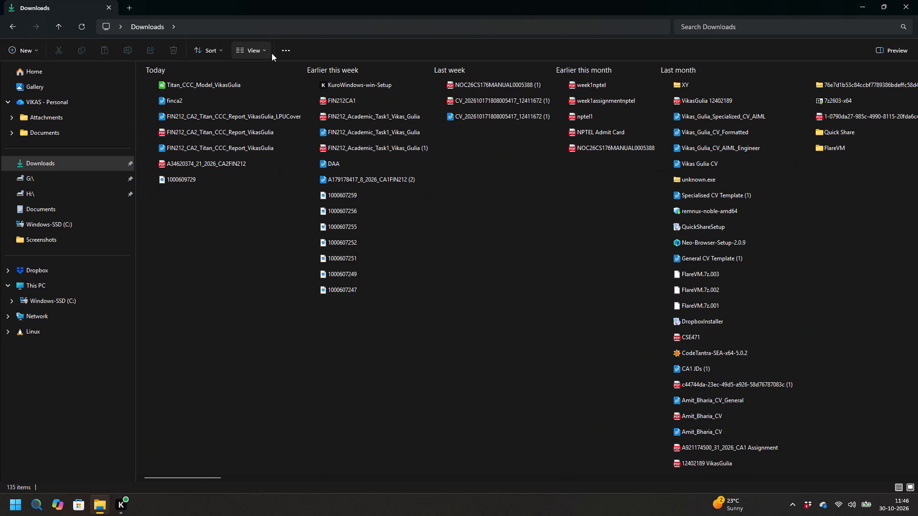
click(265, 48)
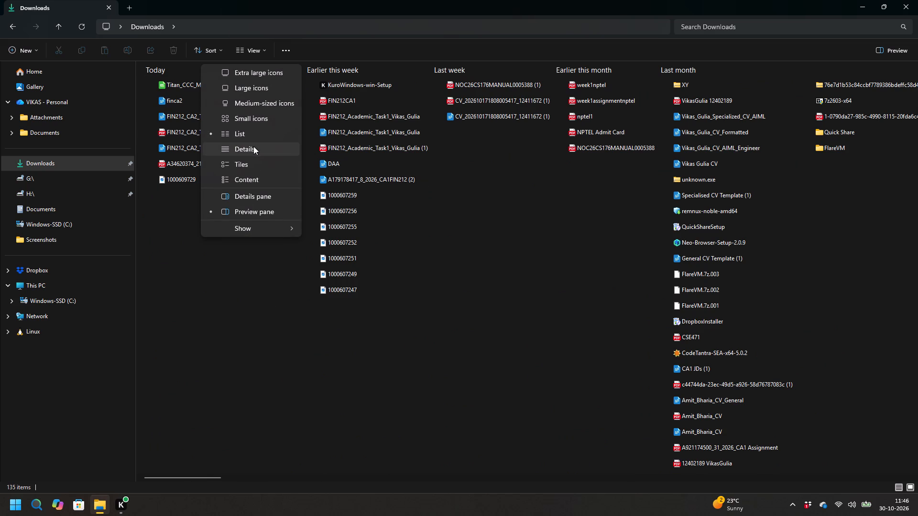
click(251, 150)
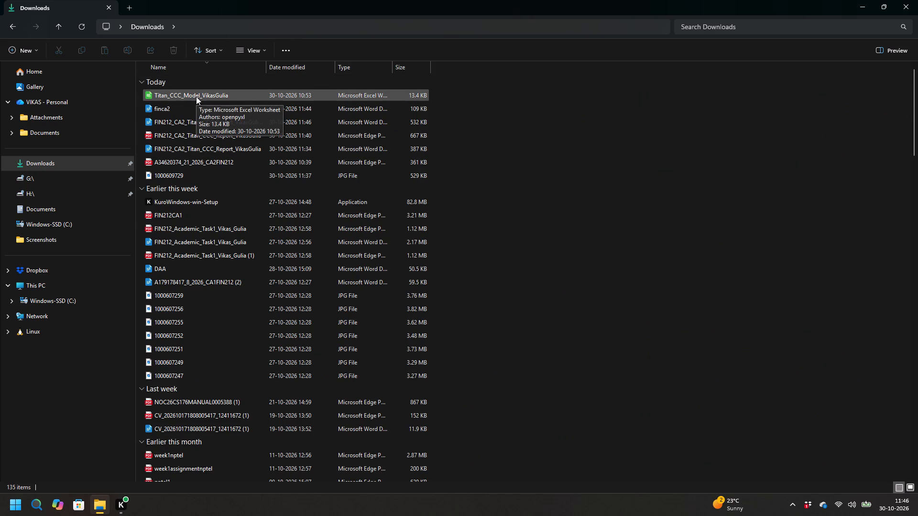
Delete the Titan_CCC_Model Excel workbook from Downloads.
right_click(196, 97)
click(174, 51)
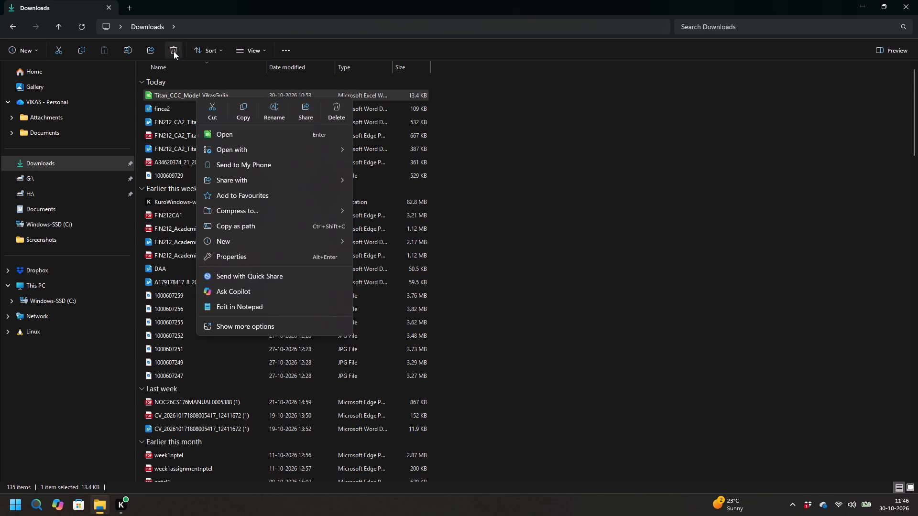
click(337, 113)
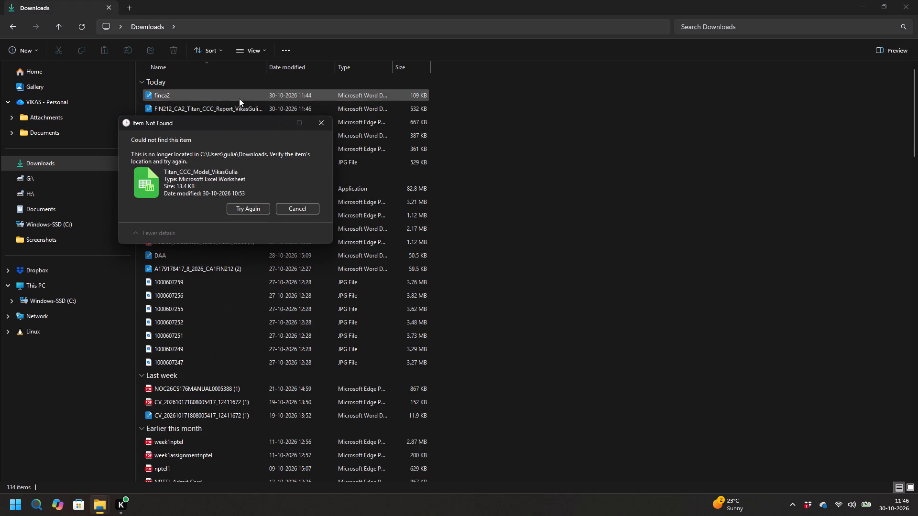
click(250, 208)
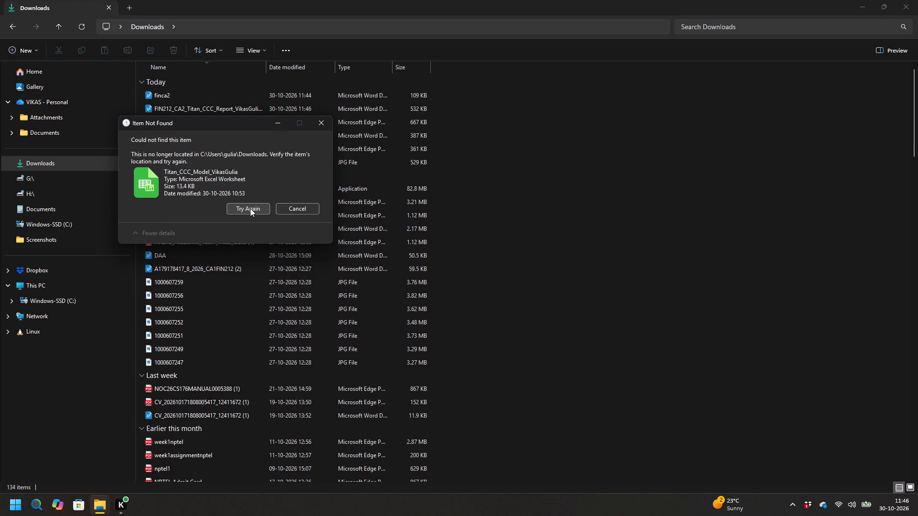
click(318, 120)
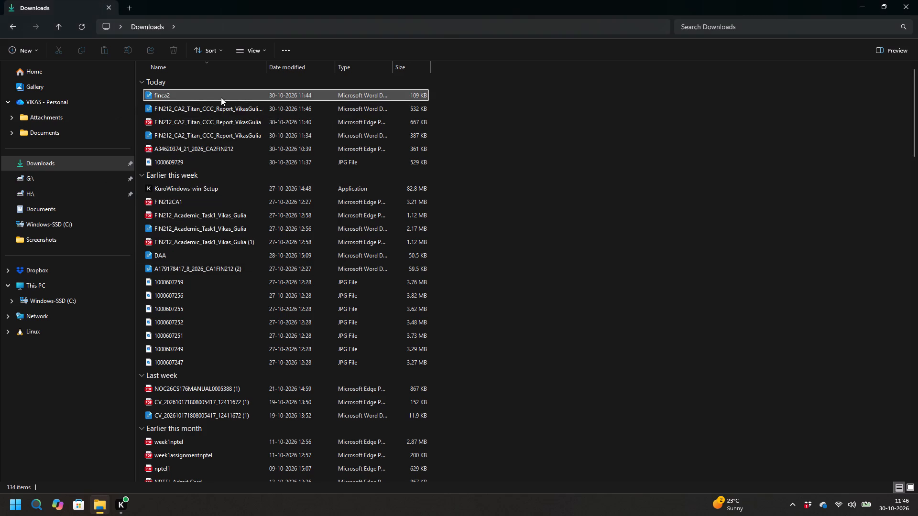
Delete today's three FIN212_CA2_Titan_CCC_Report files (LPUCover Word, PDF and Word) and the CA2FIN212 assignment PDF from Downloads.
click(210, 111)
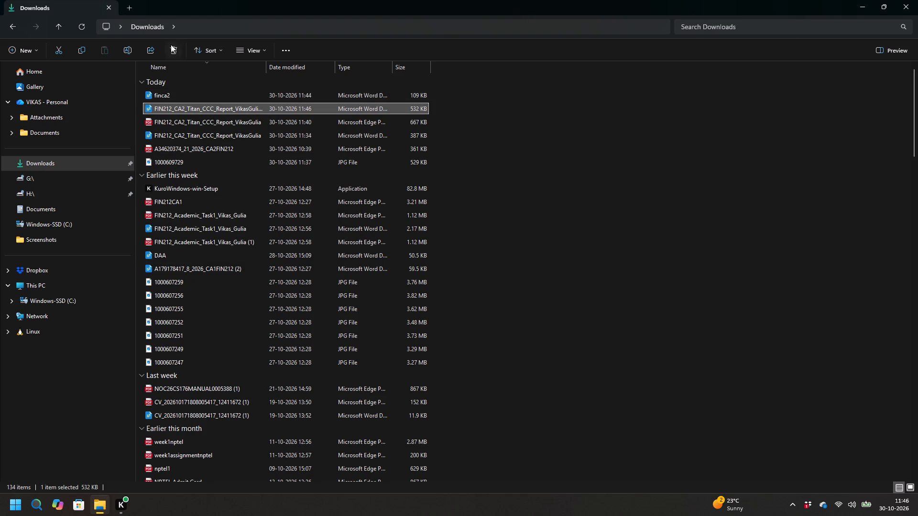
click(174, 47)
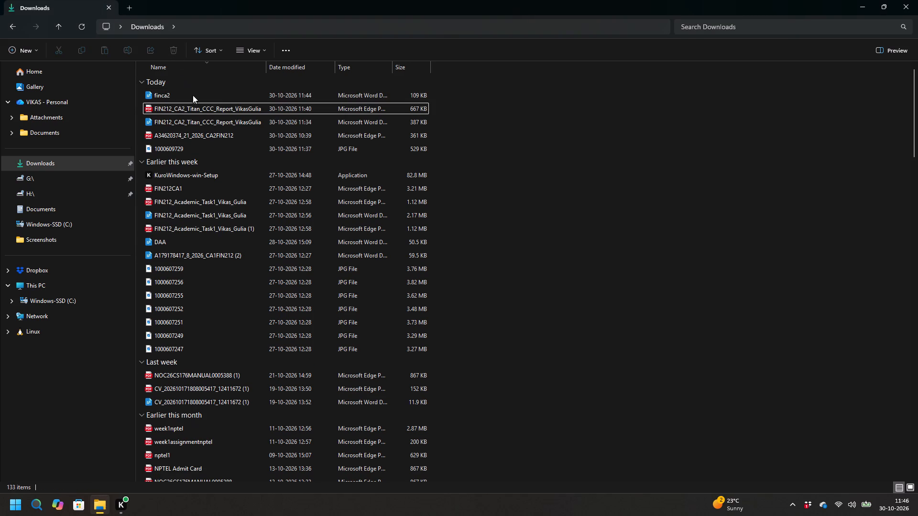
click(198, 108)
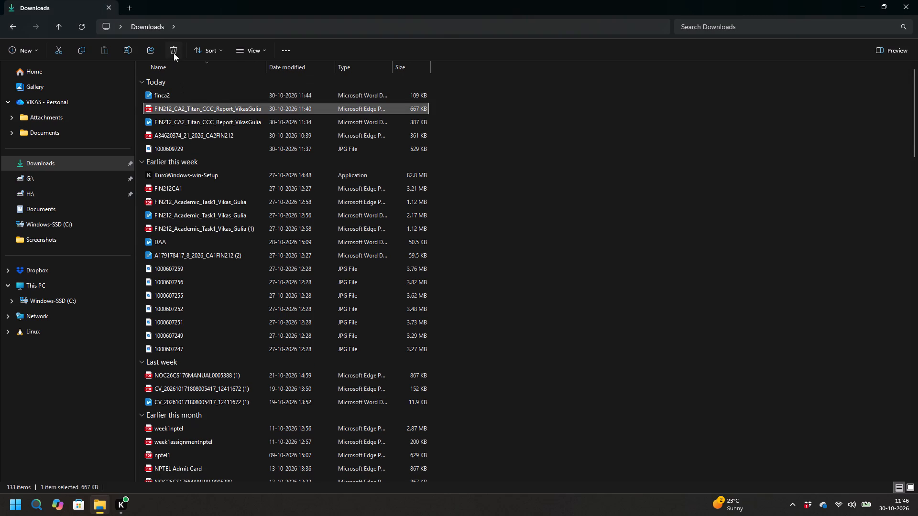
click(174, 53)
click(202, 111)
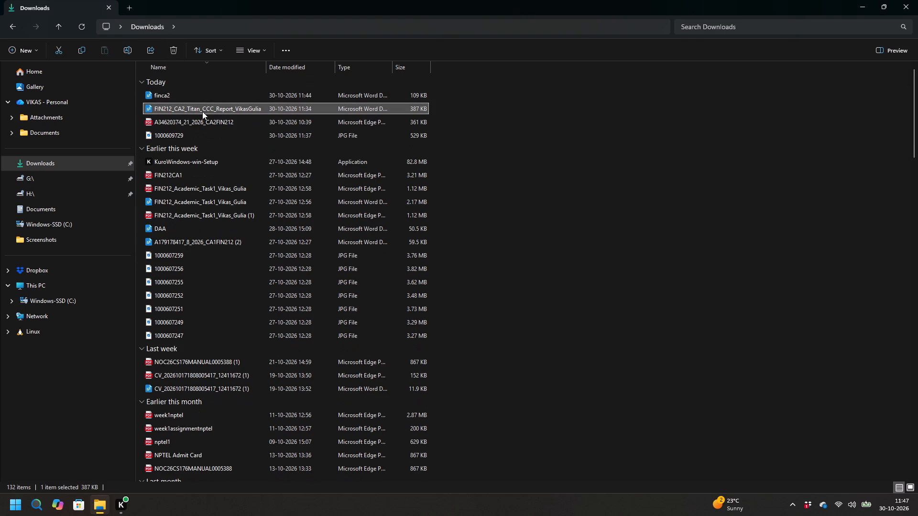
click(171, 51)
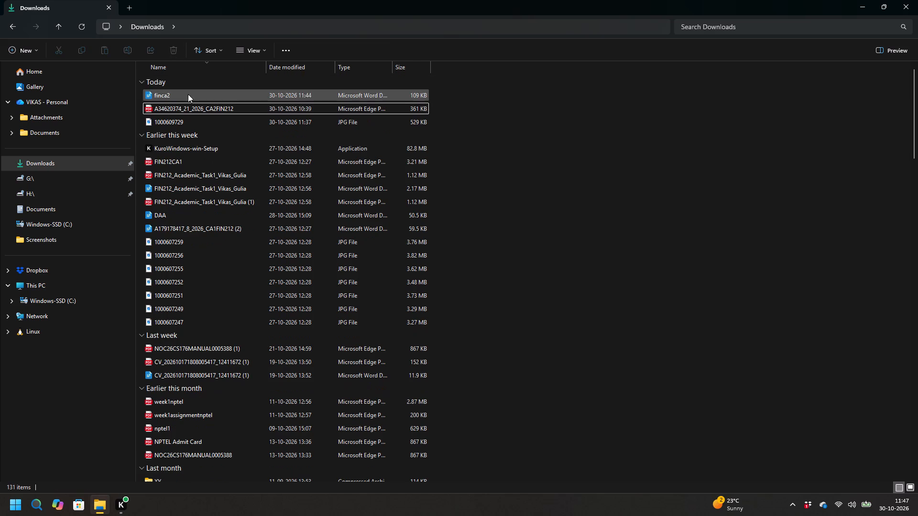
click(187, 107)
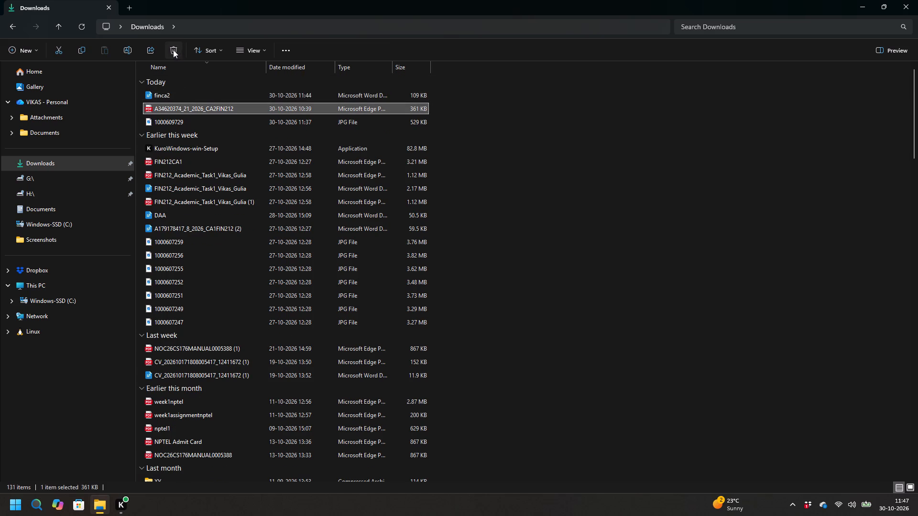
click(173, 50)
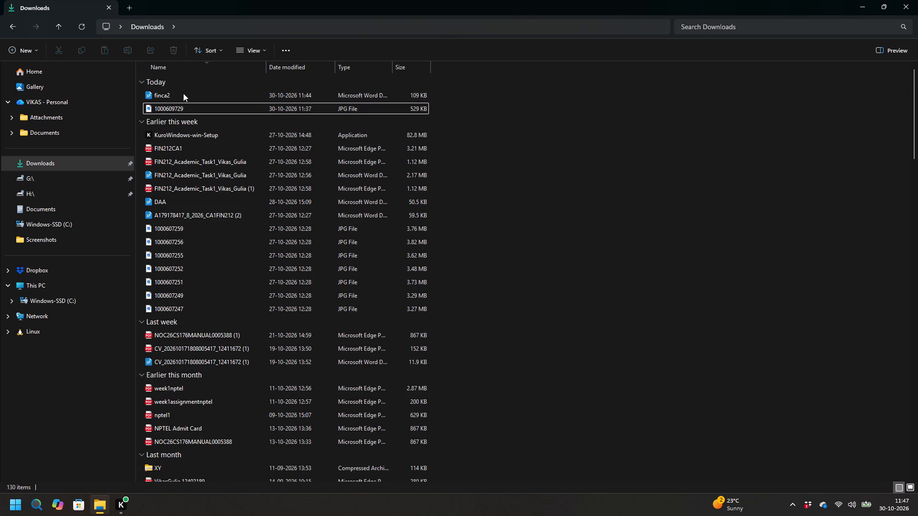
Open finca2 and delete the "LOVELY PROFESSIONAL UNIVERSITY" and "Transforming Education Transforming India" lines from the cover page.
double_click(183, 94)
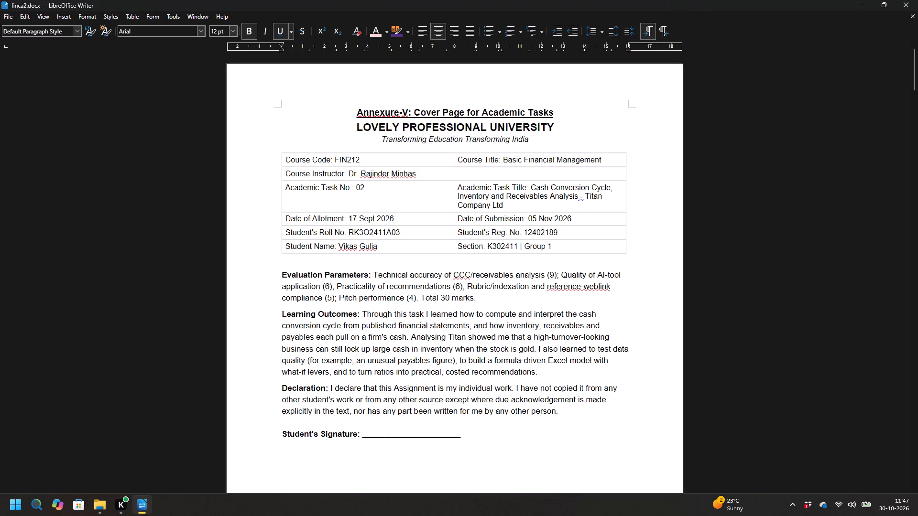
click(559, 124)
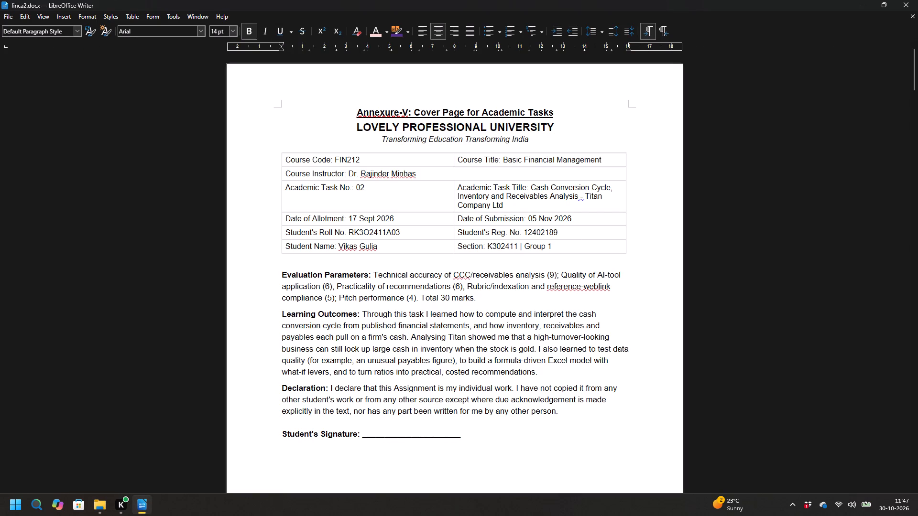
click(559, 124)
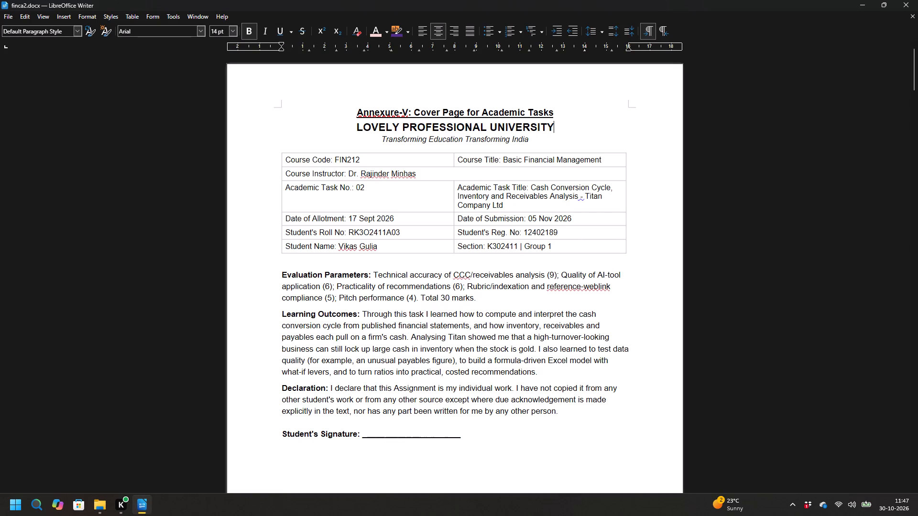
click(532, 140)
drag(532, 140, 366, 129)
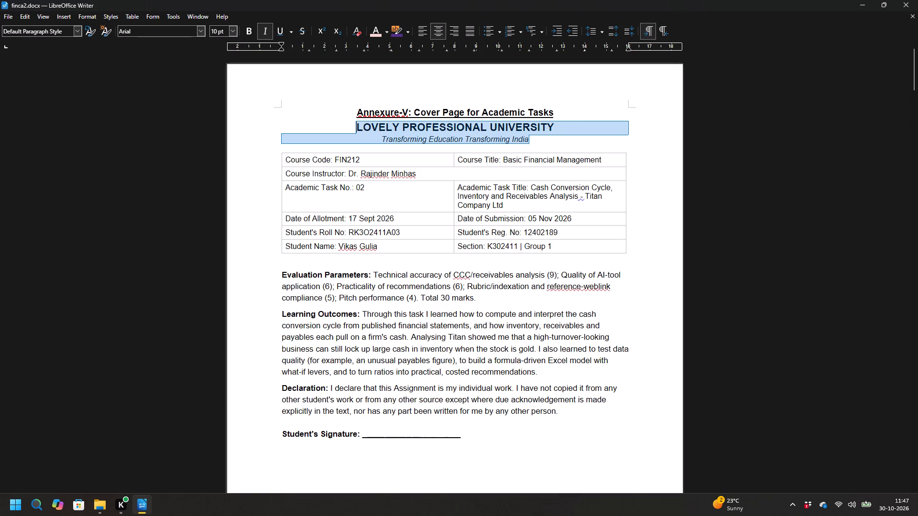
drag(366, 129, 366, 129)
key(BackSpace)
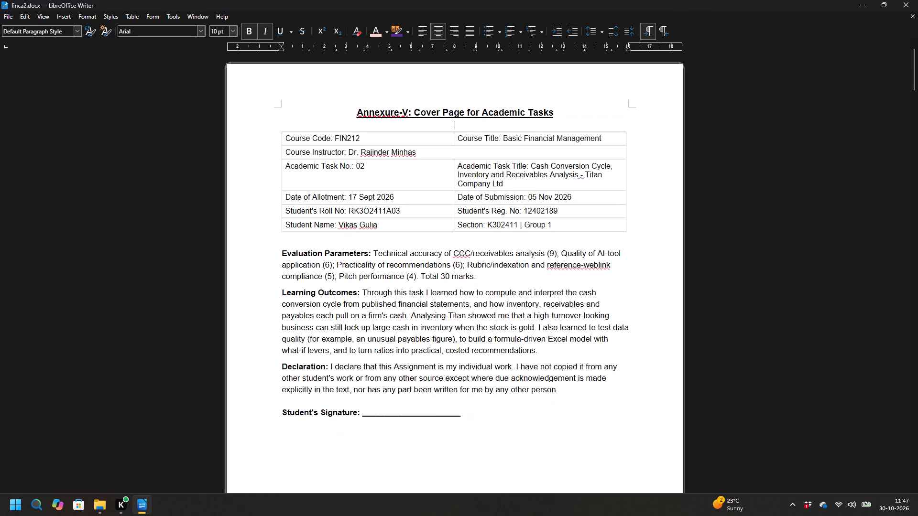
click(64, 17)
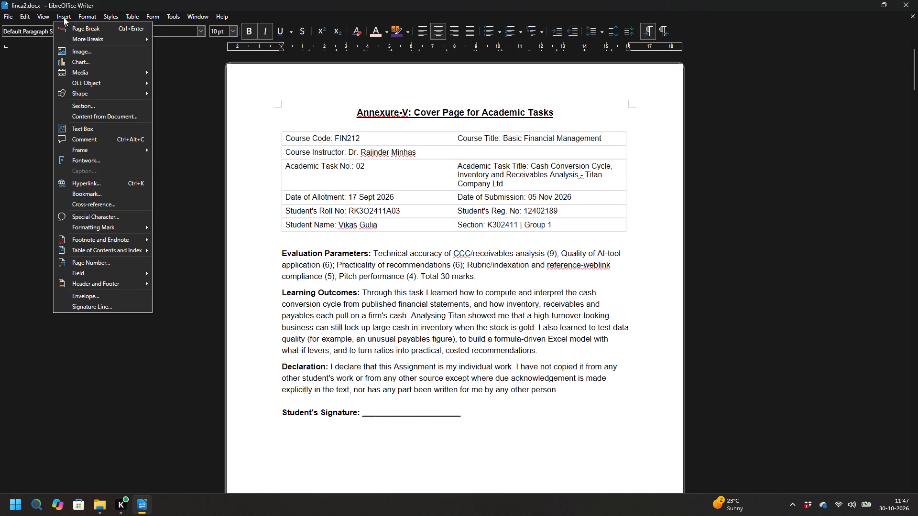
click(78, 51)
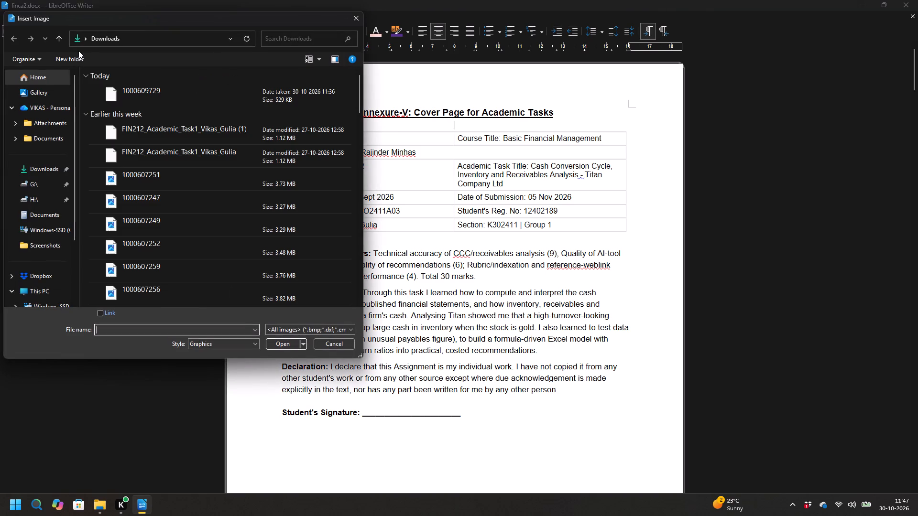
click(44, 96)
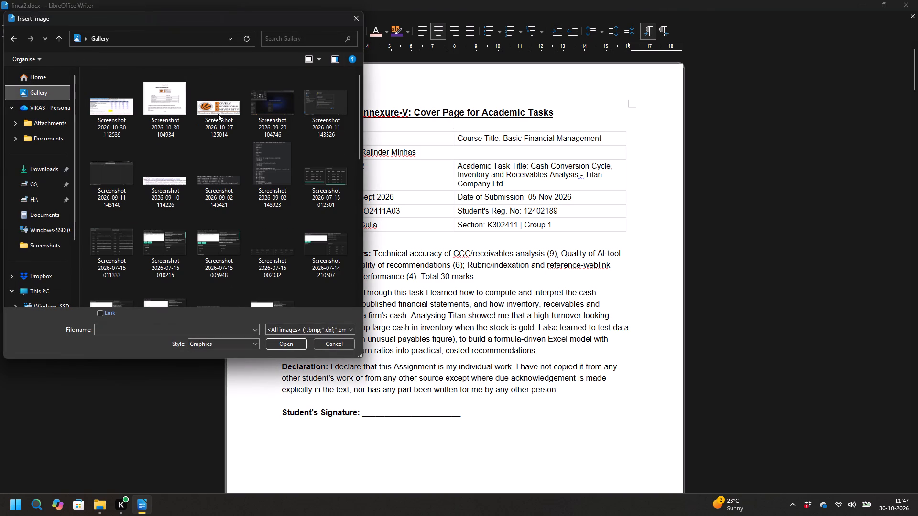
click(224, 112)
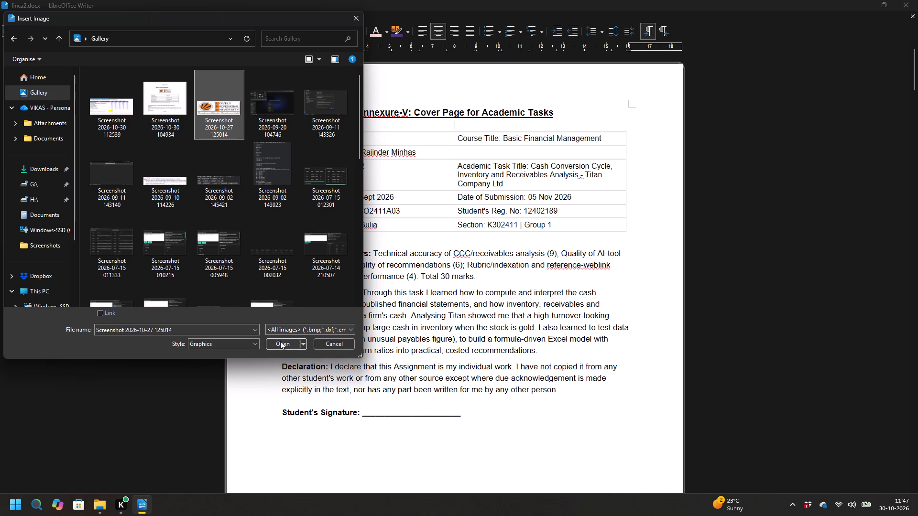
click(280, 341)
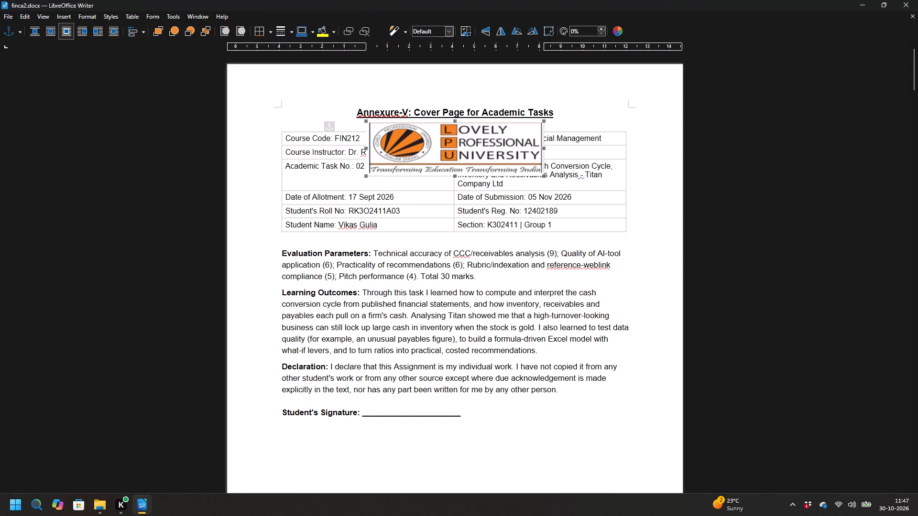
click(637, 323)
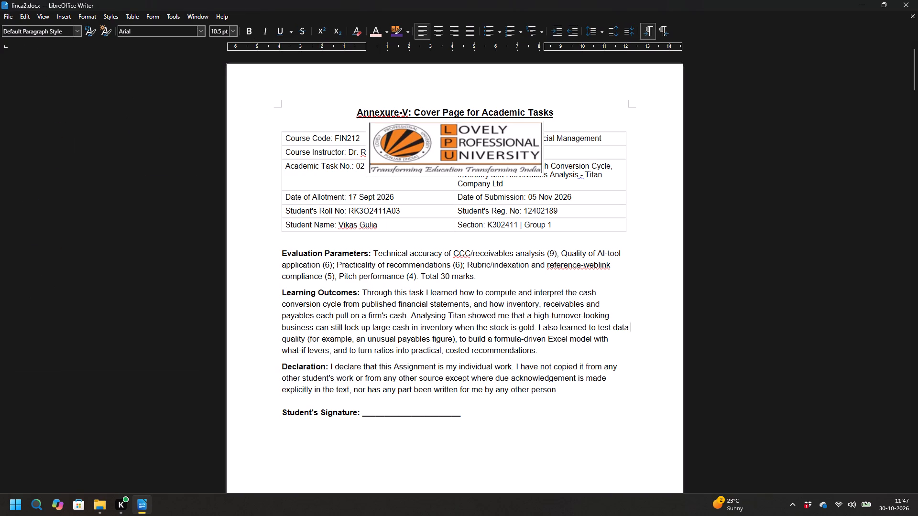
Add twelve blank lines between the Annexure-V heading and the course details table to make room for the logo.
click(562, 128)
key(Return)
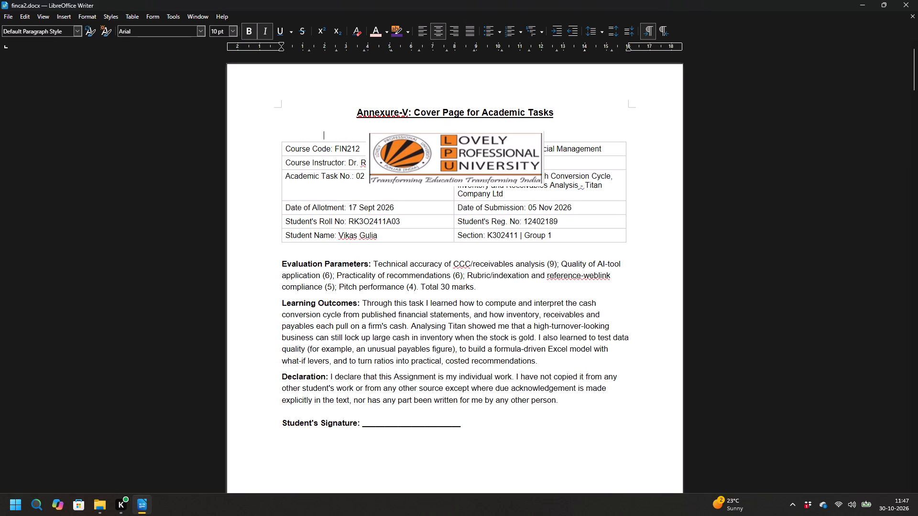
key(Return)
key(Return)
key(Return)
key(Return)
key(Return)
key(Return)
key(Return)
key(Return)
key(Return)
key(Return)
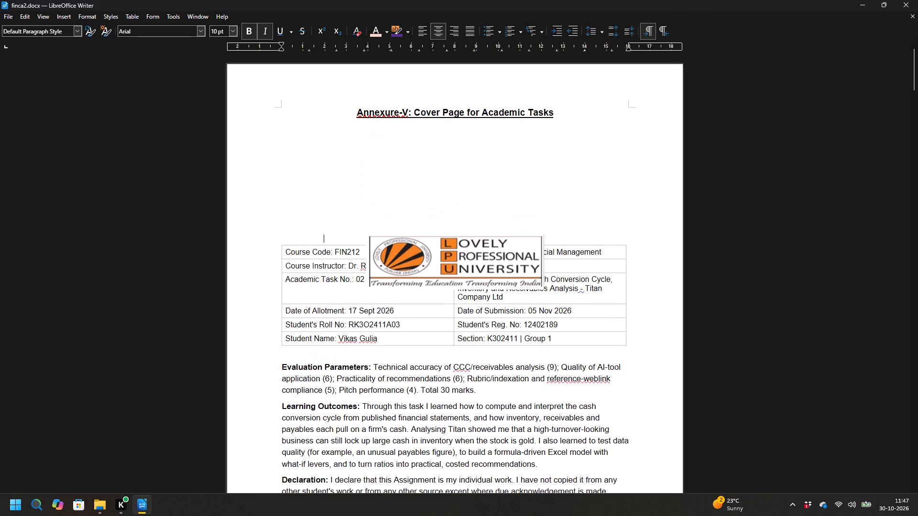
key(Return)
Move the university logo up into the blank space directly beneath the Annexure-V heading, keeping it horizontally centred.
click(471, 261)
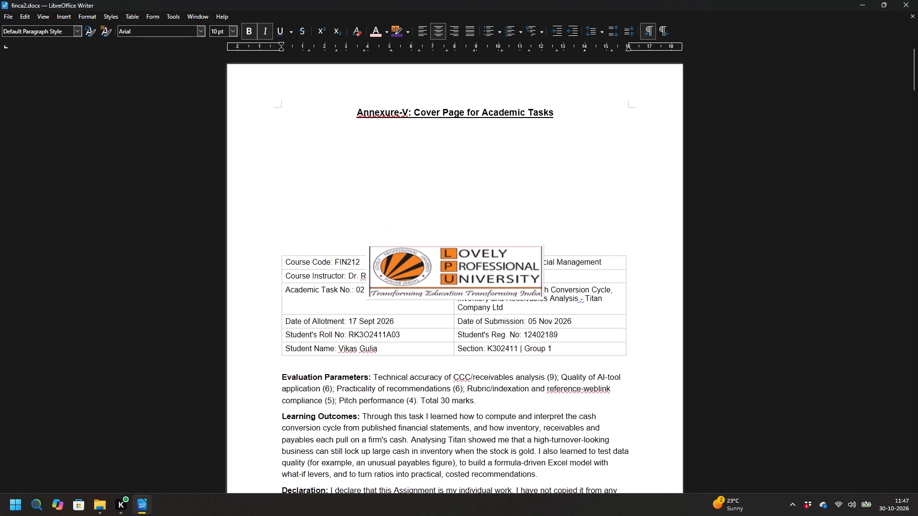
drag(476, 263, 476, 142)
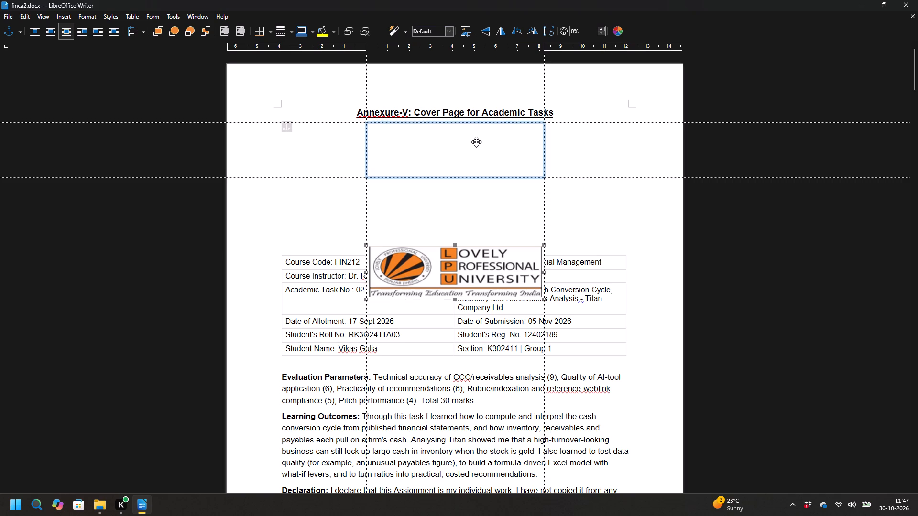
Place the university logo directly beneath the Annexure-V heading, horizontally centred.
drag(476, 142, 475, 142)
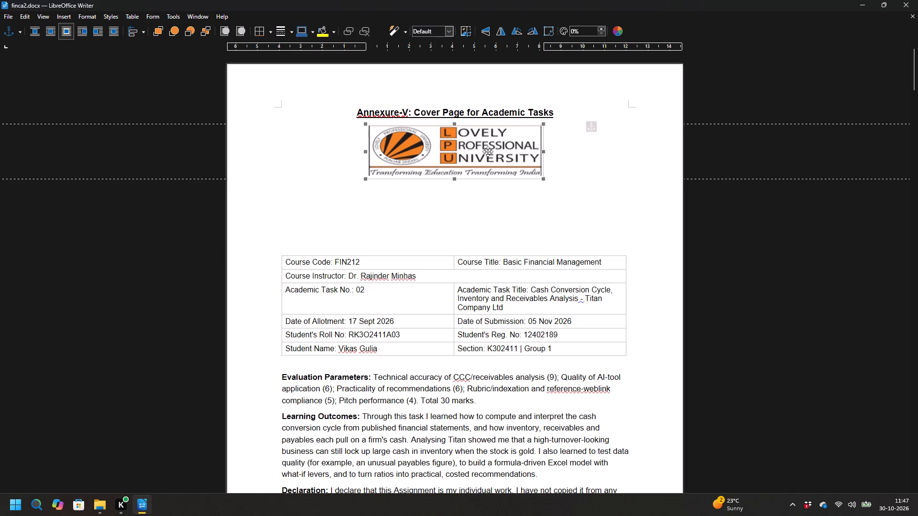
click(567, 193)
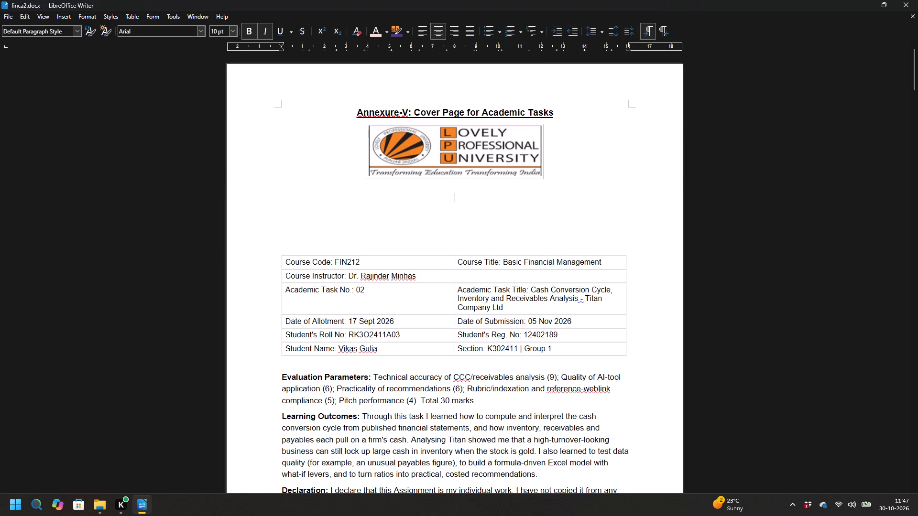
Delete six surplus blank lines between the university logo and the course details table.
click(283, 251)
key(BackSpace)
key(BackSpace)
key(BackSpace)
key(BackSpace)
key(BackSpace)
key(BackSpace)
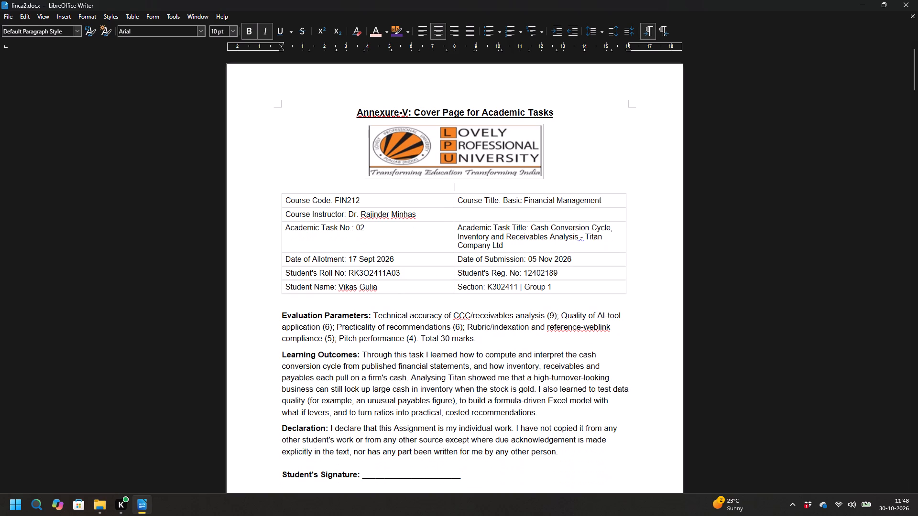
Delete the entire underscore line after the "Student's Signature:" label on the cover page.
scroll(584, 305, down, 2)
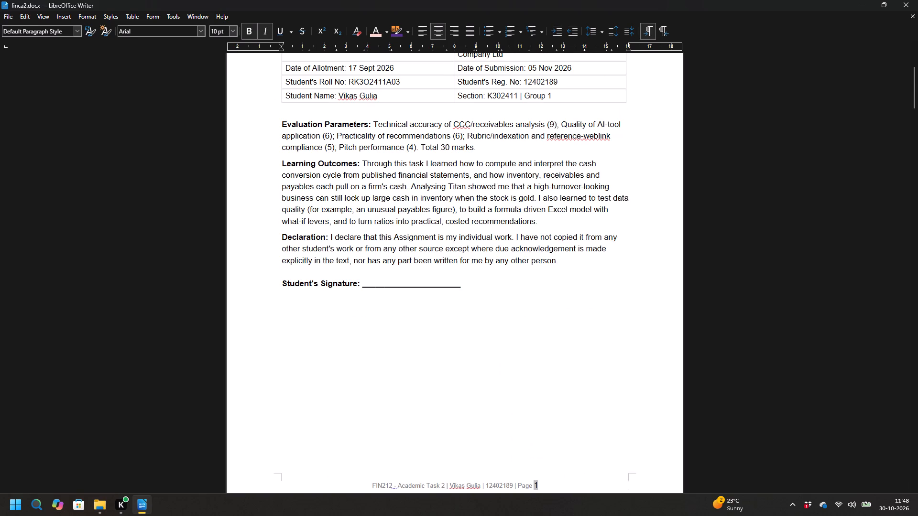
click(462, 287)
key(BackSpace)
key(BackSpace)
key(BackSpace)
key(BackSpace)
key(BackSpace)
key(BackSpace)
key(BackSpace)
key(BackSpace)
key(BackSpace)
key(BackSpace)
key(BackSpace)
key(BackSpace)
key(BackSpace)
key(BackSpace)
key(BackSpace)
key(BackSpace)
key(BackSpace)
key(BackSpace)
key(BackSpace)
key(BackSpace)
key(BackSpace)
key(BackSpace)
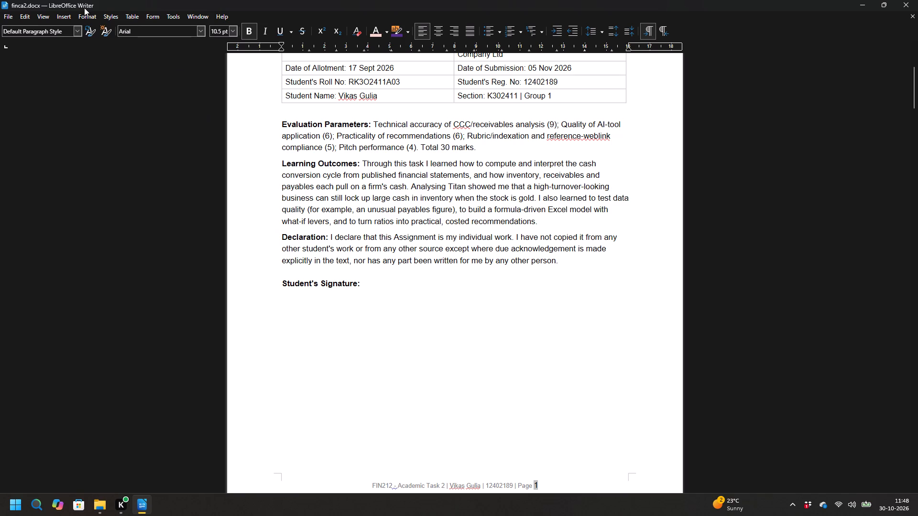
click(66, 16)
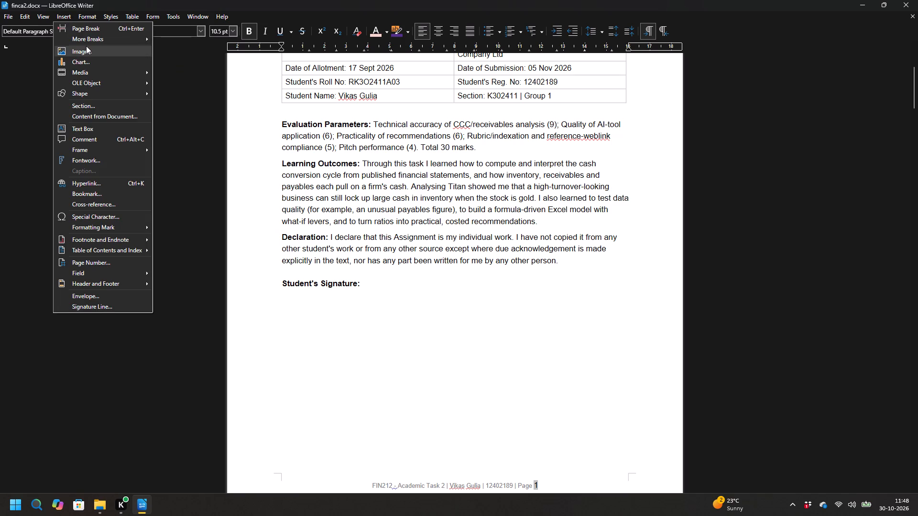
click(86, 46)
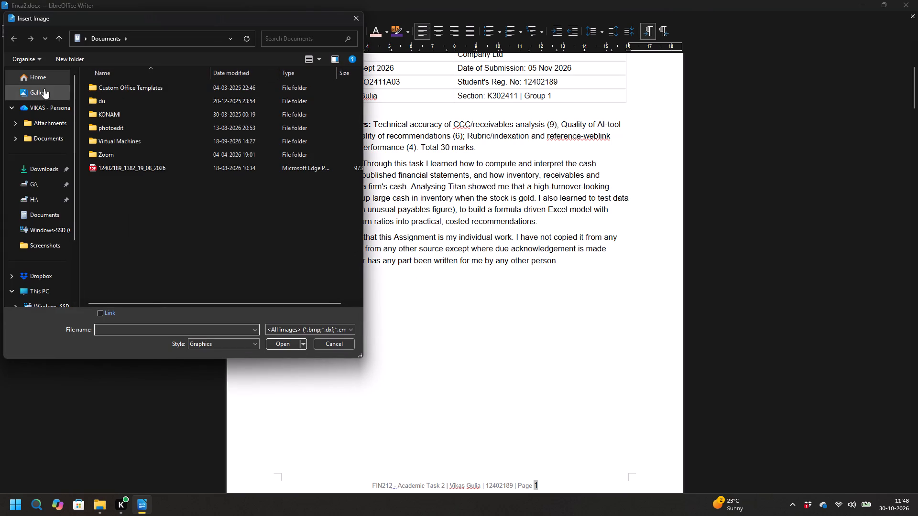
click(42, 171)
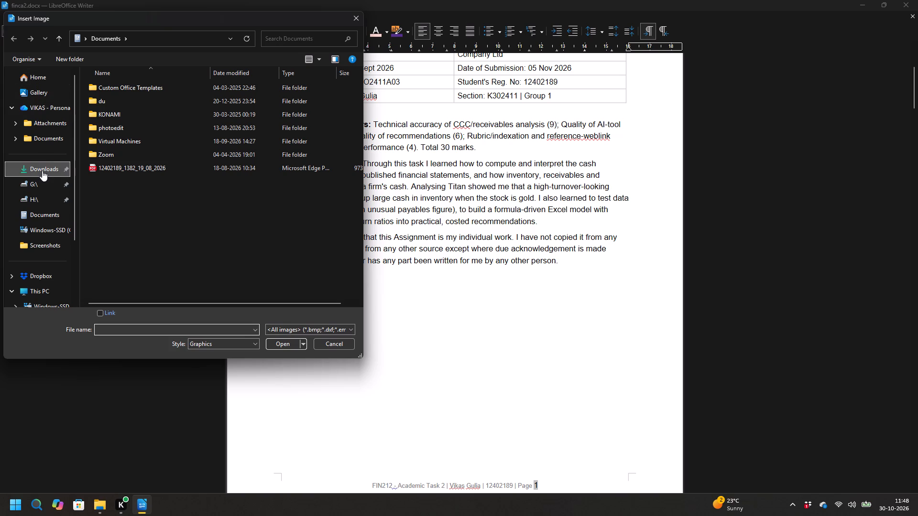
click(157, 88)
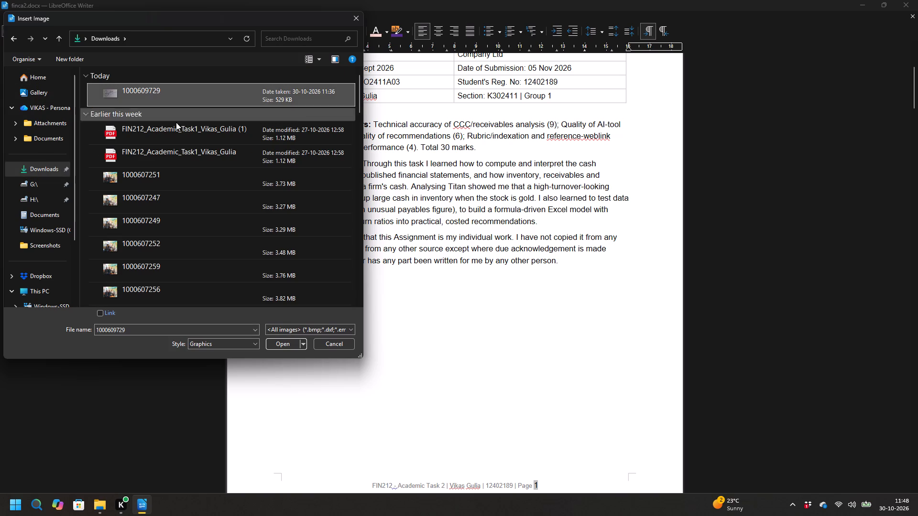
click(288, 344)
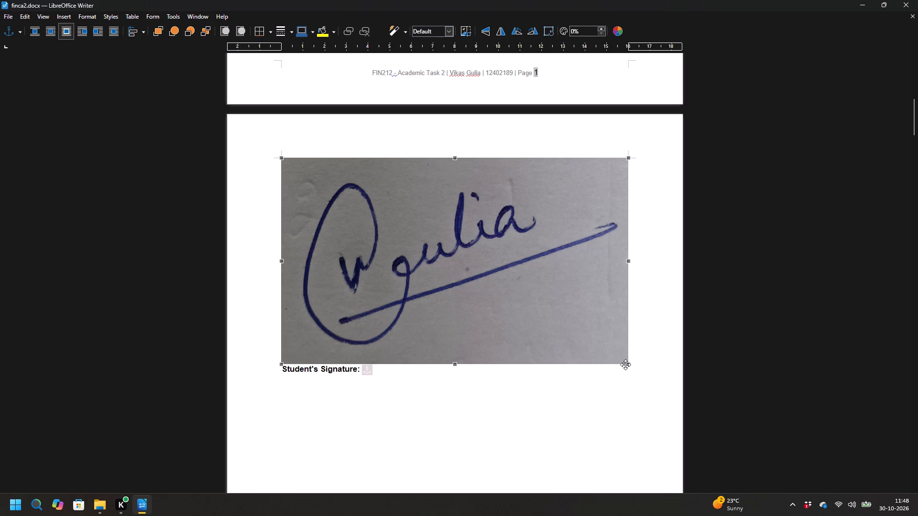
Shrink the signature image proportionally to about 3.26 cm wide and 1.94 cm high.
drag(628, 363, 468, 288)
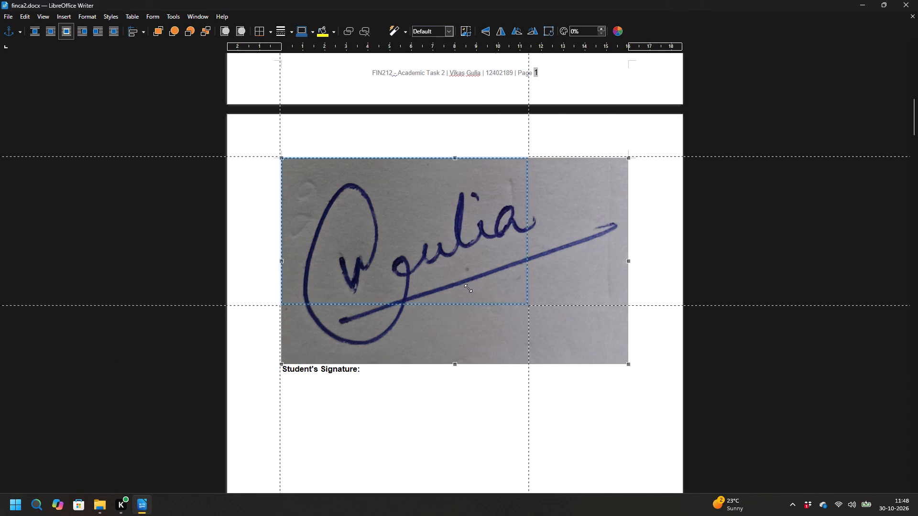
drag(468, 288, 298, 200)
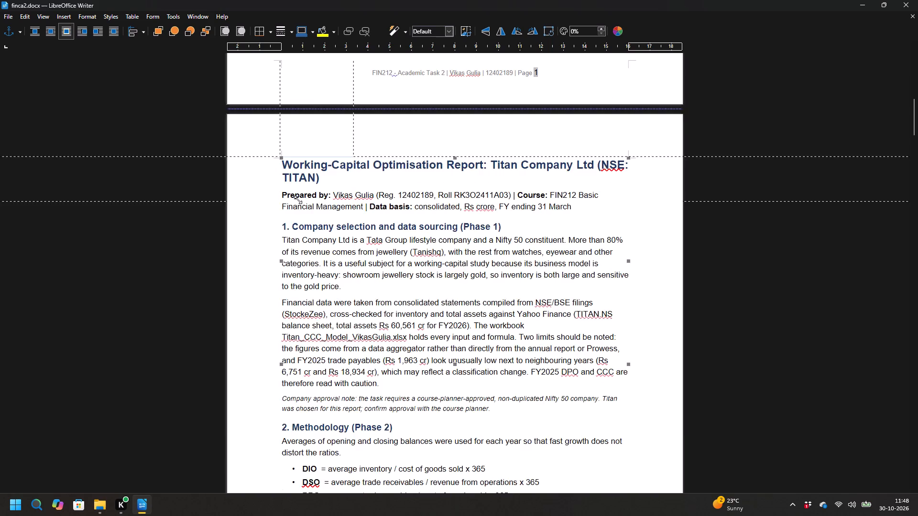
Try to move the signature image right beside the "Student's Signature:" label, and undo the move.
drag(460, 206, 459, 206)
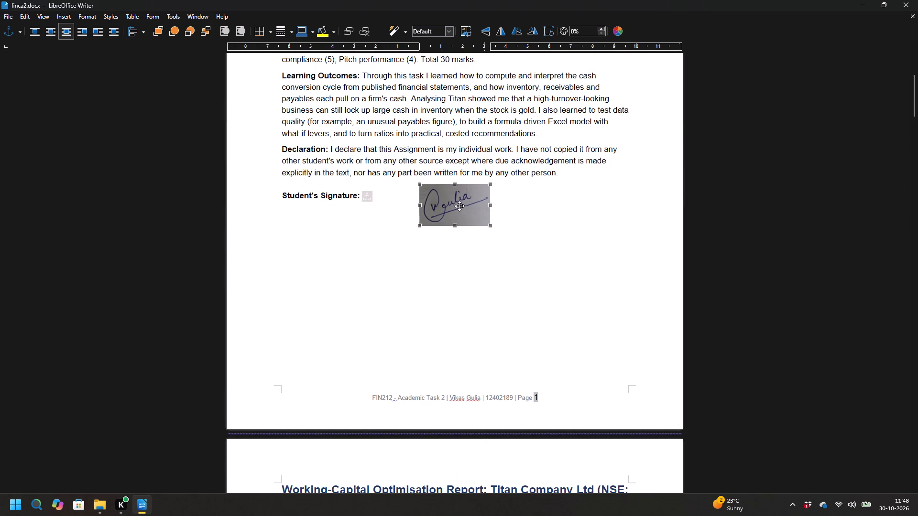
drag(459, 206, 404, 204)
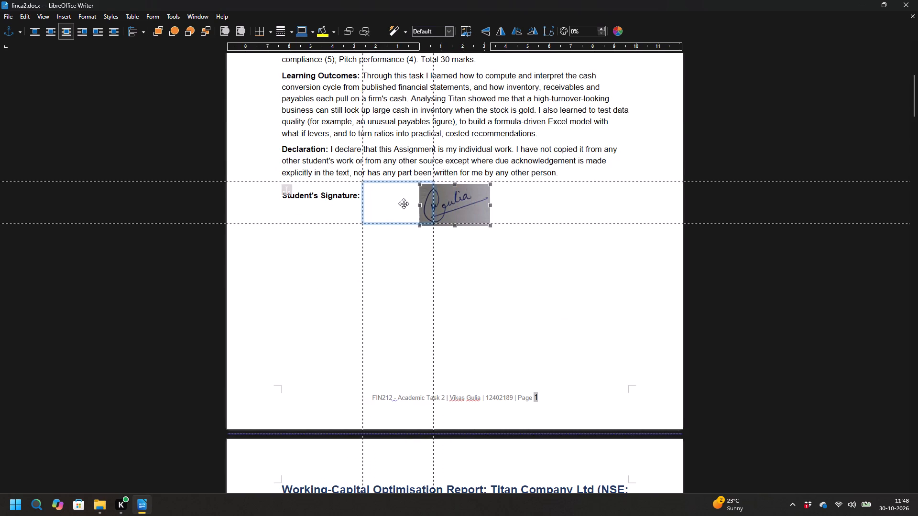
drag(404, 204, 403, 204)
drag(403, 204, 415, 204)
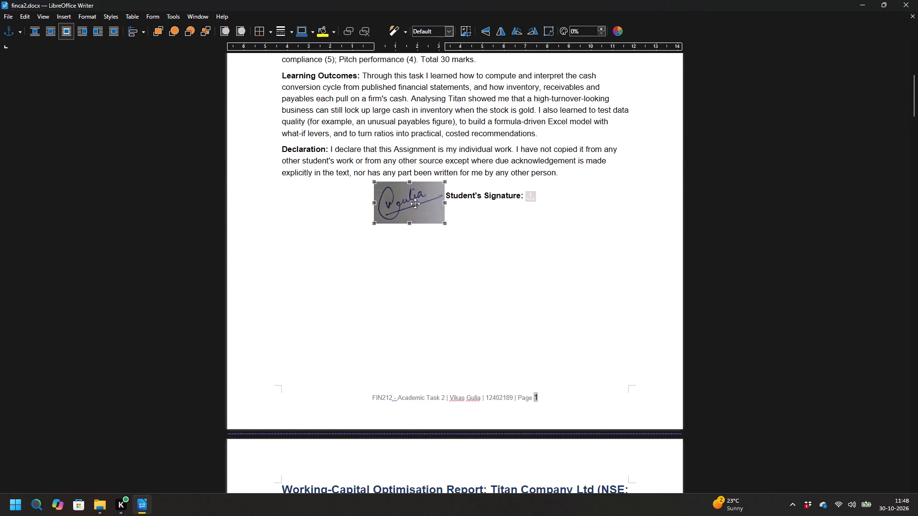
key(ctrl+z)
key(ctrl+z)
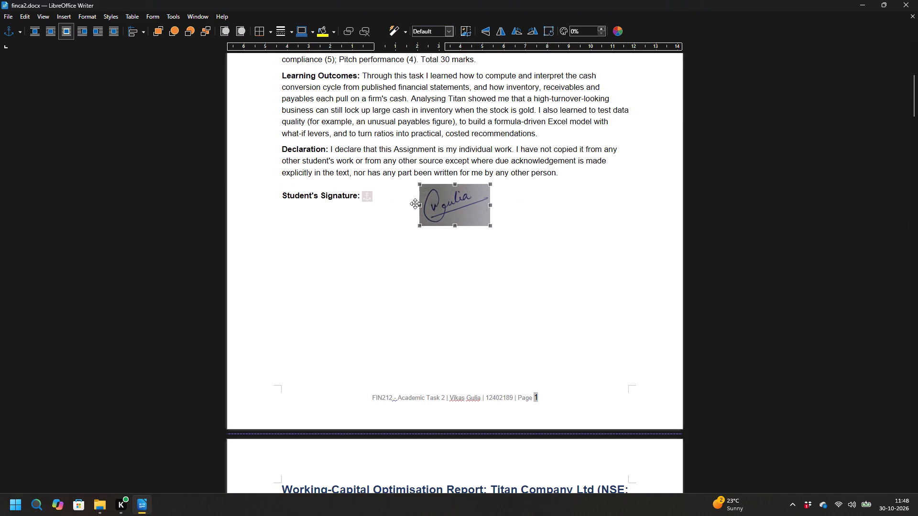
Move the signature image down into the blank space well below the "Student's Signature:" line.
click(396, 216)
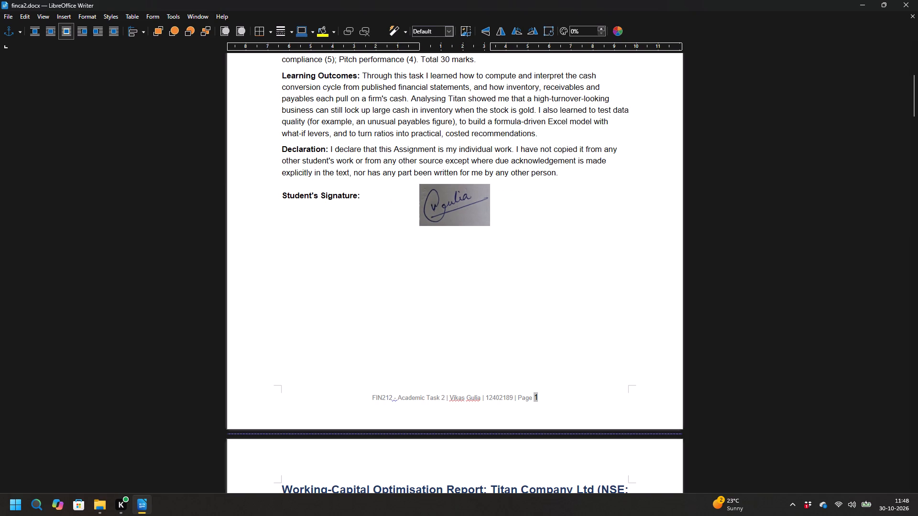
click(374, 196)
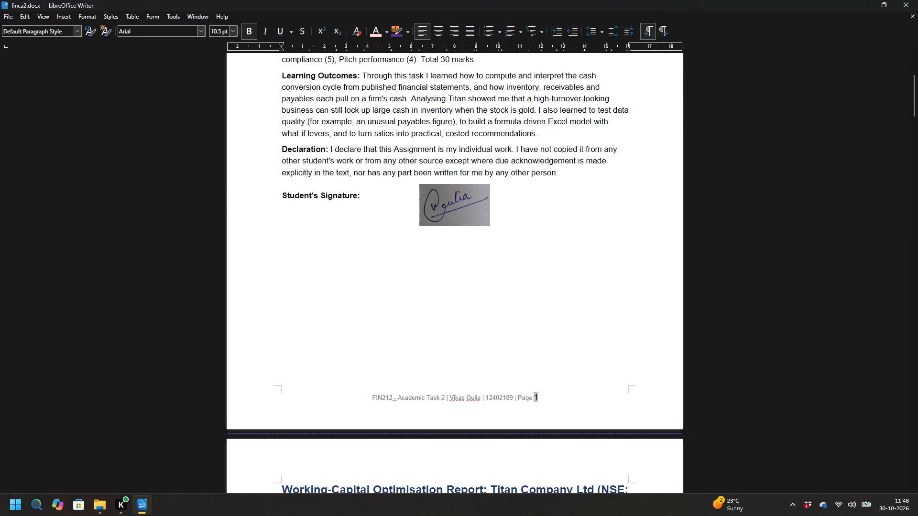
click(417, 196)
click(476, 217)
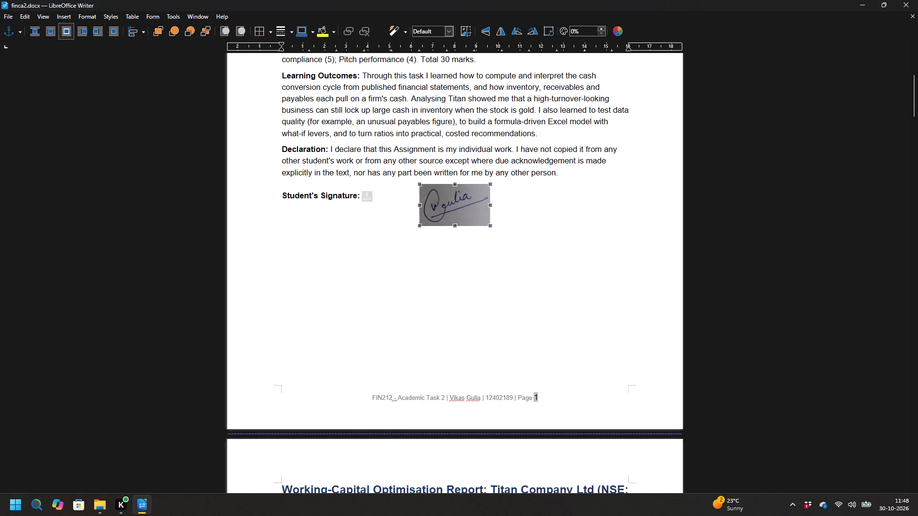
drag(469, 208, 469, 214)
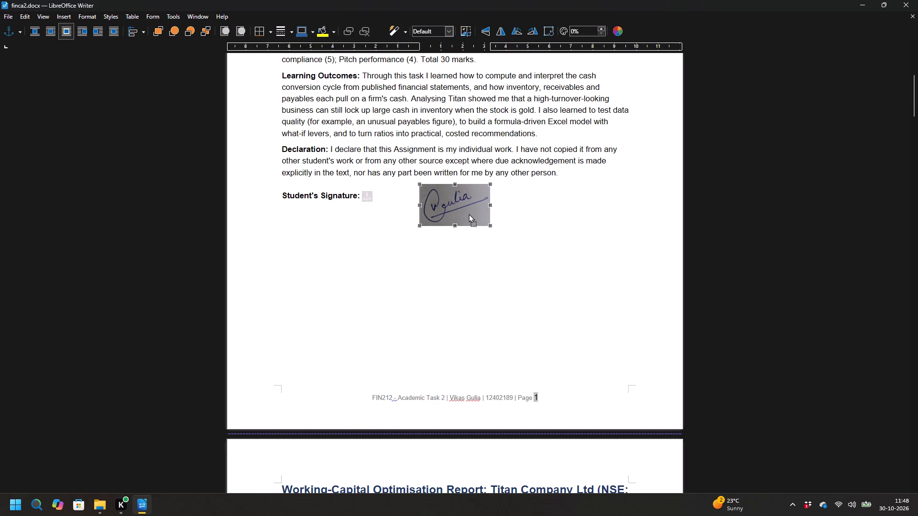
drag(469, 214, 411, 262)
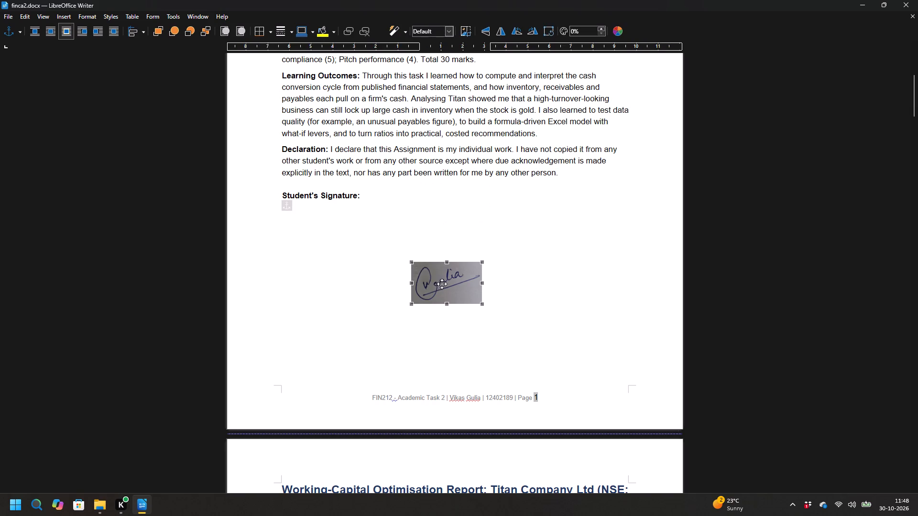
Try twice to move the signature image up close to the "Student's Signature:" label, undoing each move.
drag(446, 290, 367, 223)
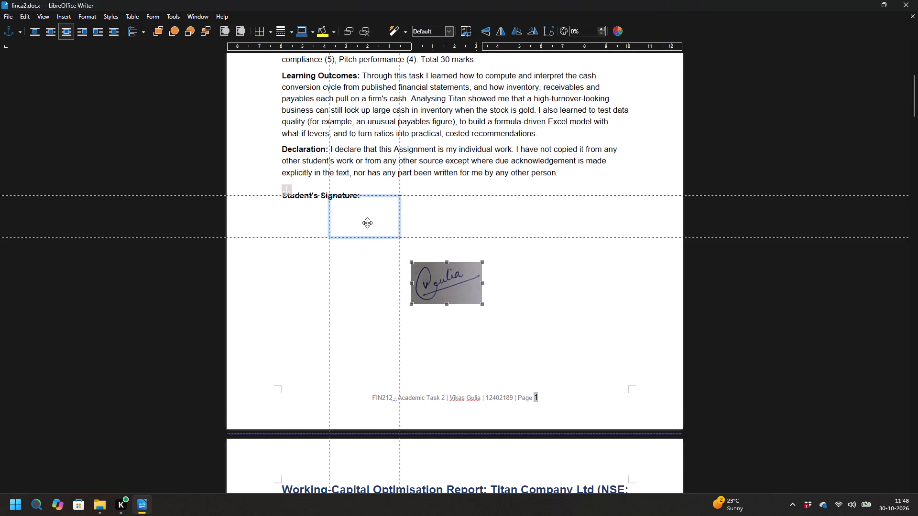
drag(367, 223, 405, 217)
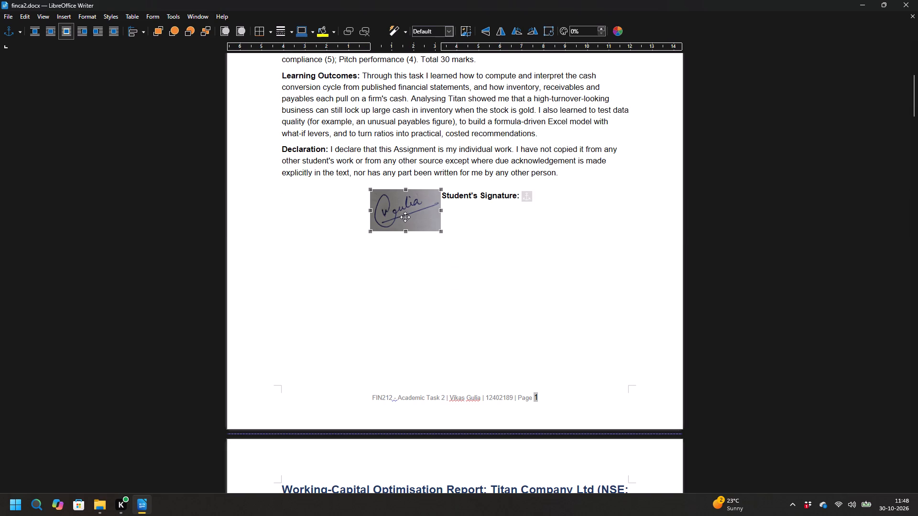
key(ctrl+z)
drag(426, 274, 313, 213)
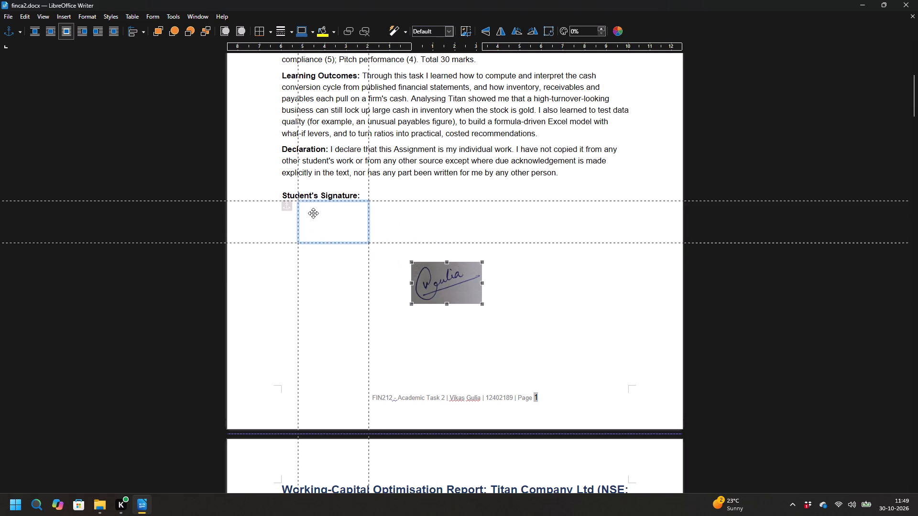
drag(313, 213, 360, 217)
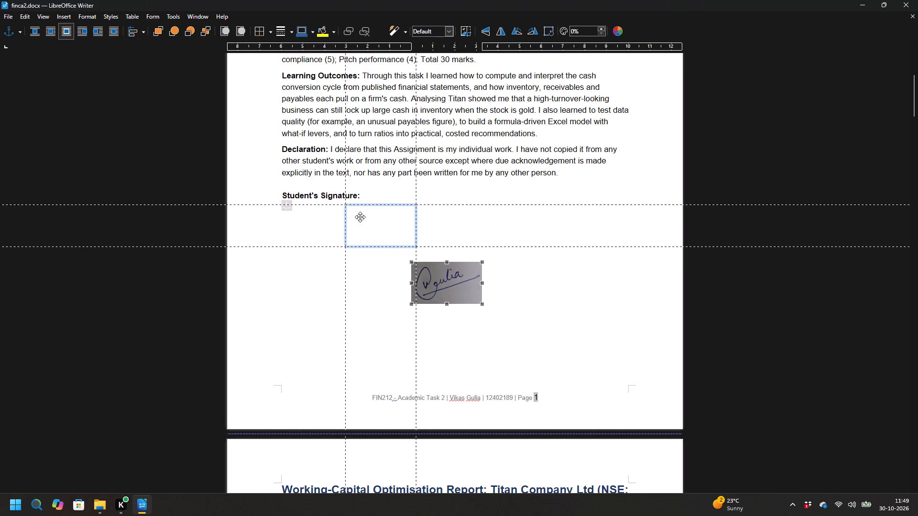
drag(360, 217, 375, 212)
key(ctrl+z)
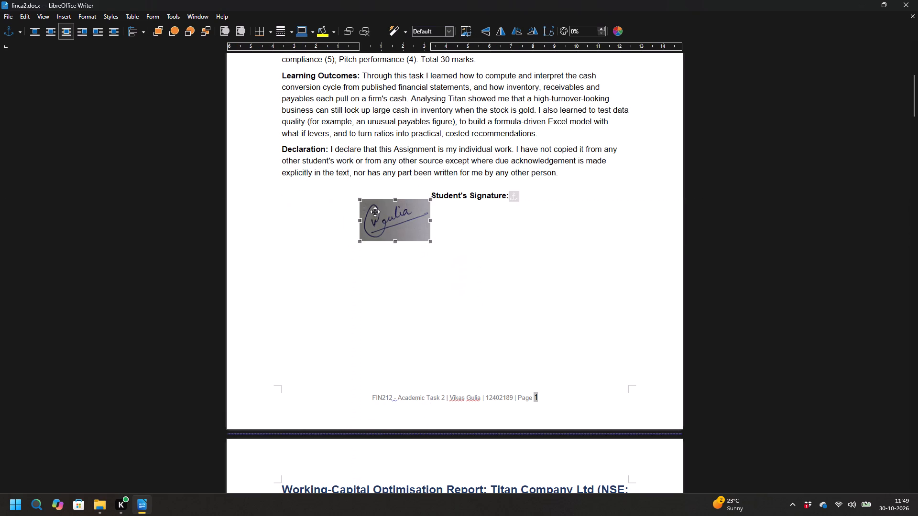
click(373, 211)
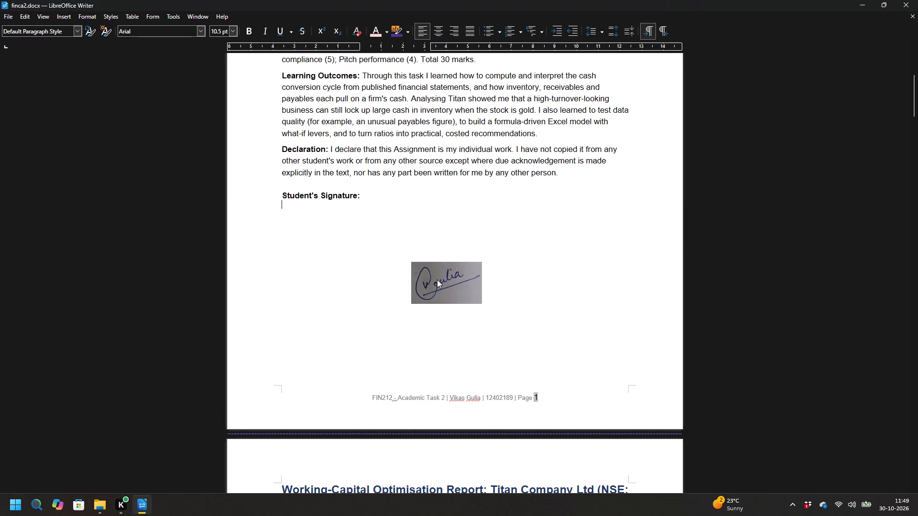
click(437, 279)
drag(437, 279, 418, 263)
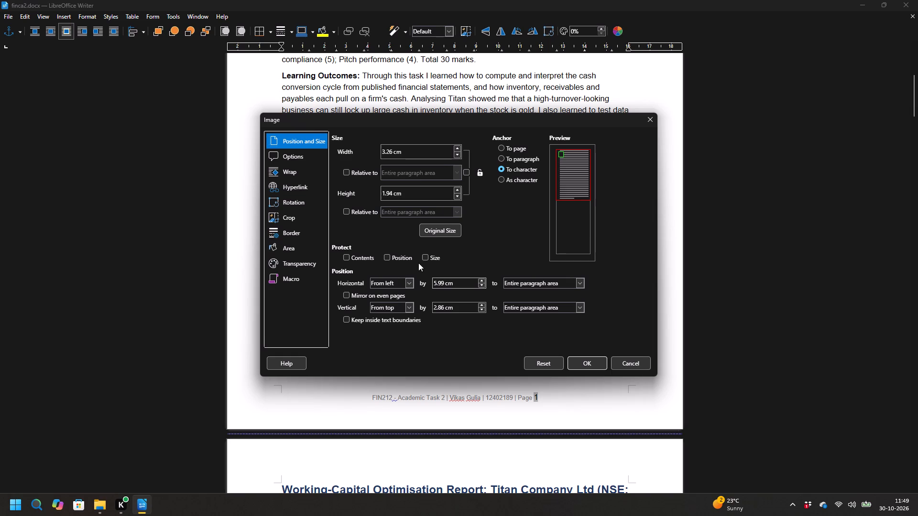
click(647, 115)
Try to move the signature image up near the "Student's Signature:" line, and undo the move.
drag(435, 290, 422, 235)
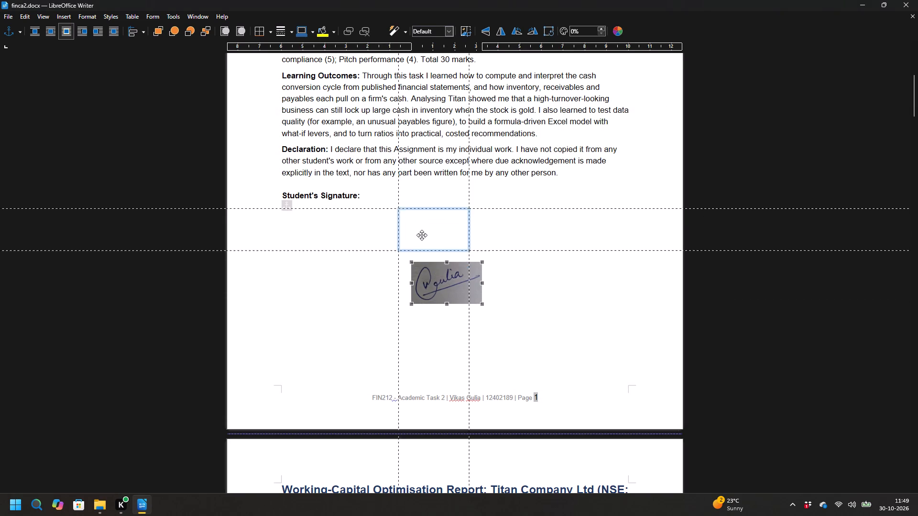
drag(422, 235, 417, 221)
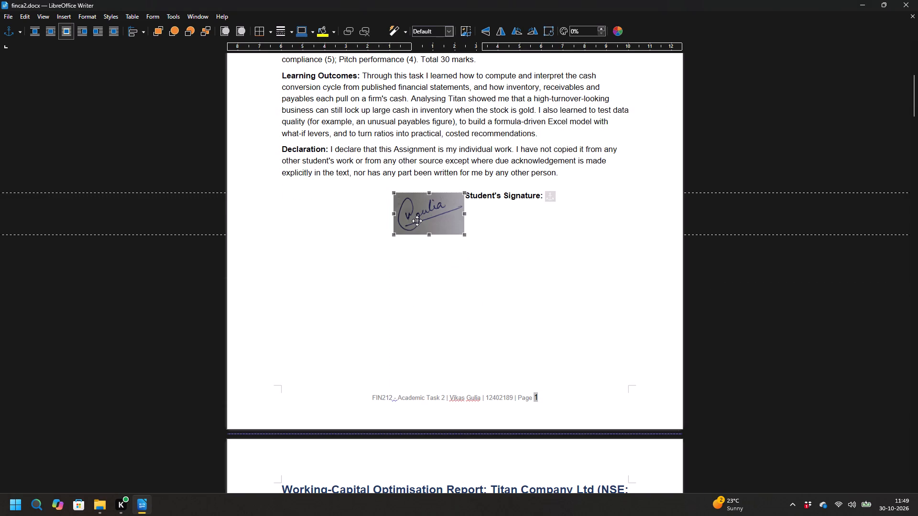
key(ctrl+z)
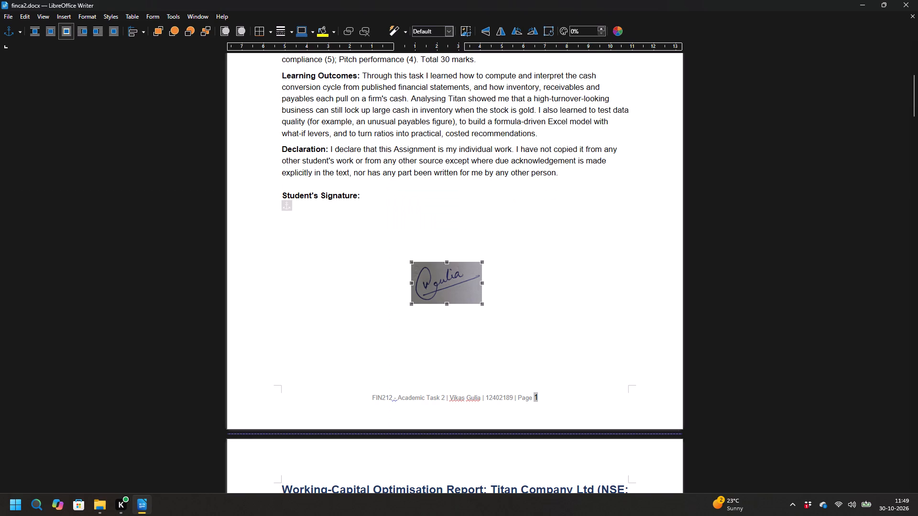
Move the signature image directly beneath the "Student's Signature:" label, aligned with the left text margin.
drag(441, 279, 319, 221)
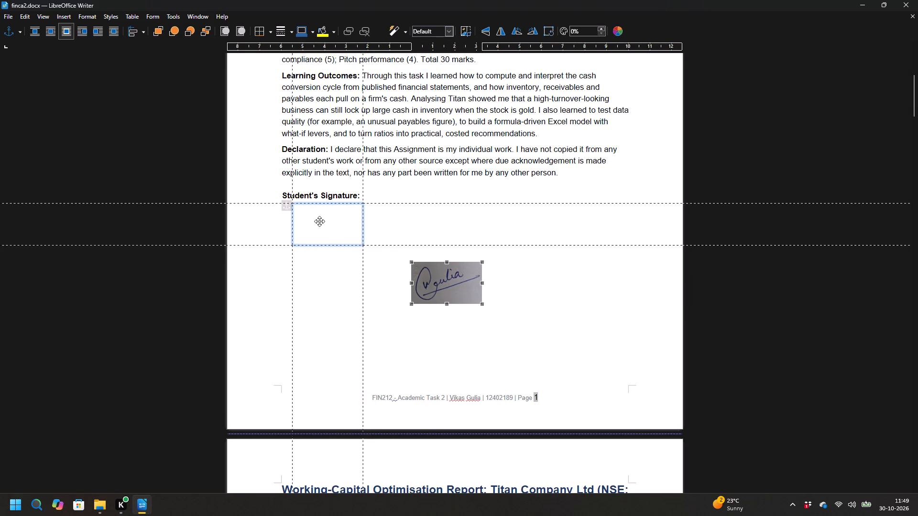
drag(319, 221, 311, 221)
click(448, 266)
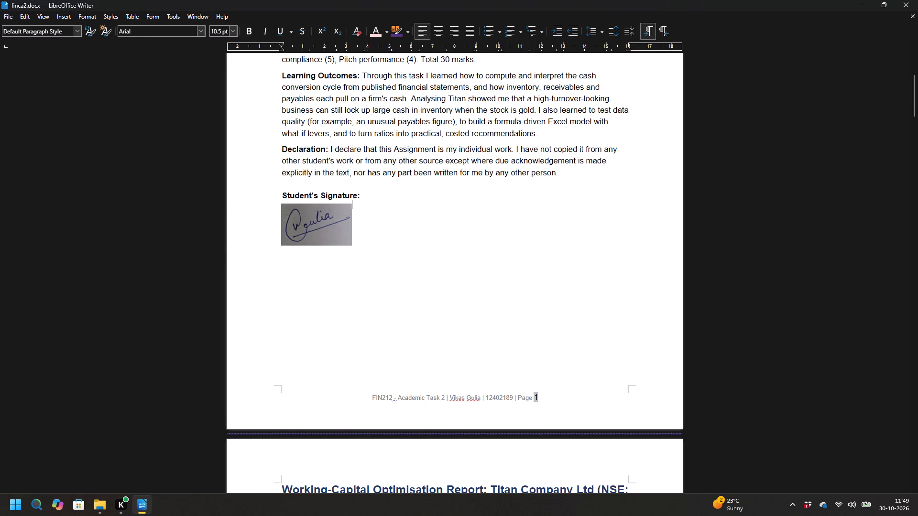
Save the document with the repositioned signature image.
key(ctrl+s)
key(ctrl+s)
key(ctrl+s)
key(ctrl+s)
key(ctrl+s)
key(ctrl+s)
key(ctrl+s)
key(ctrl+s)
Review the report from the Annexure-V cover page through the analysis, recommendations and conclusion to Appendix A.
scroll(448, 266, up, 4)
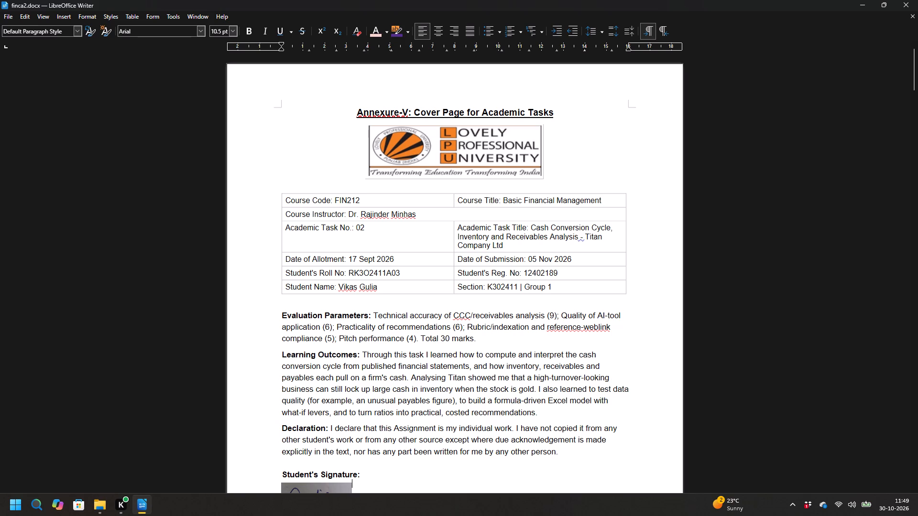
scroll(448, 266, down, 1)
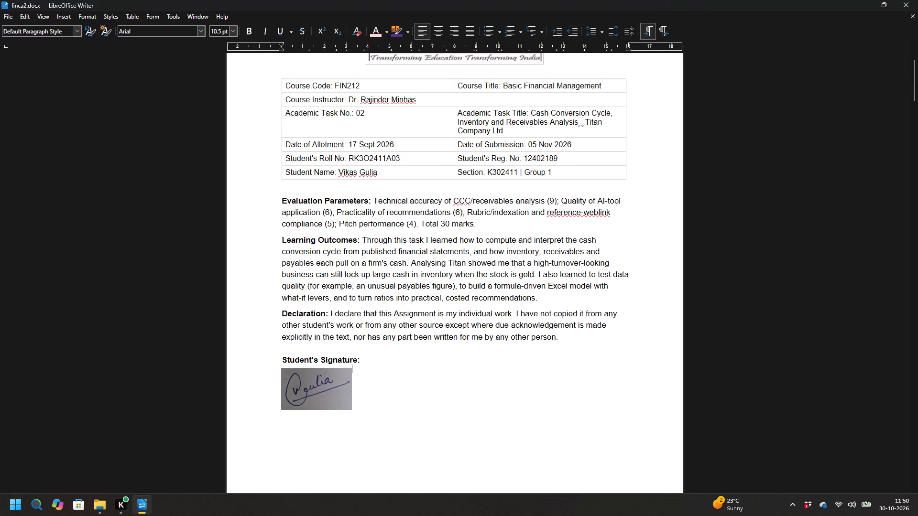
scroll(448, 266, down, 2)
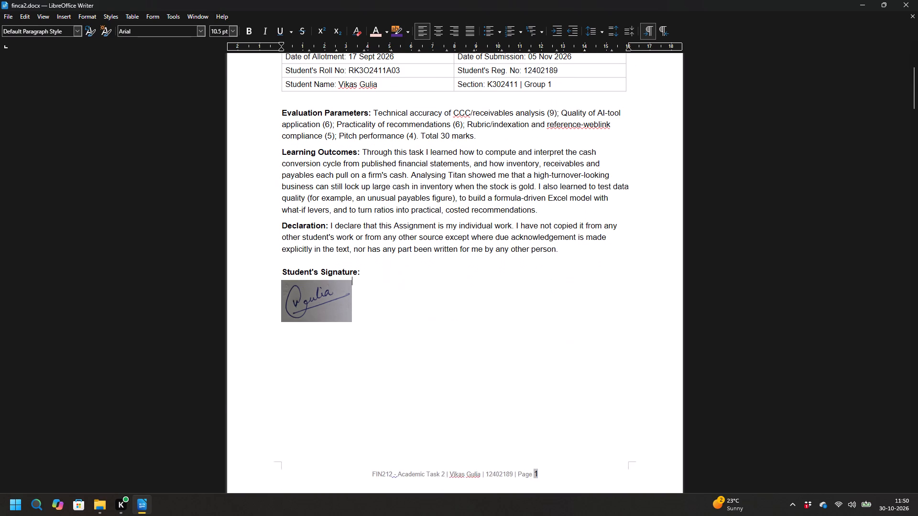
scroll(448, 266, down, 3)
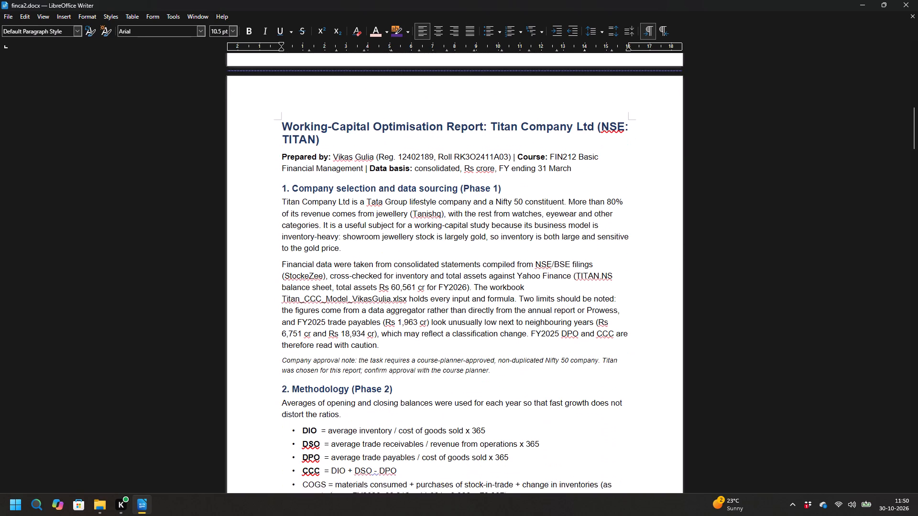
scroll(448, 266, down, 3)
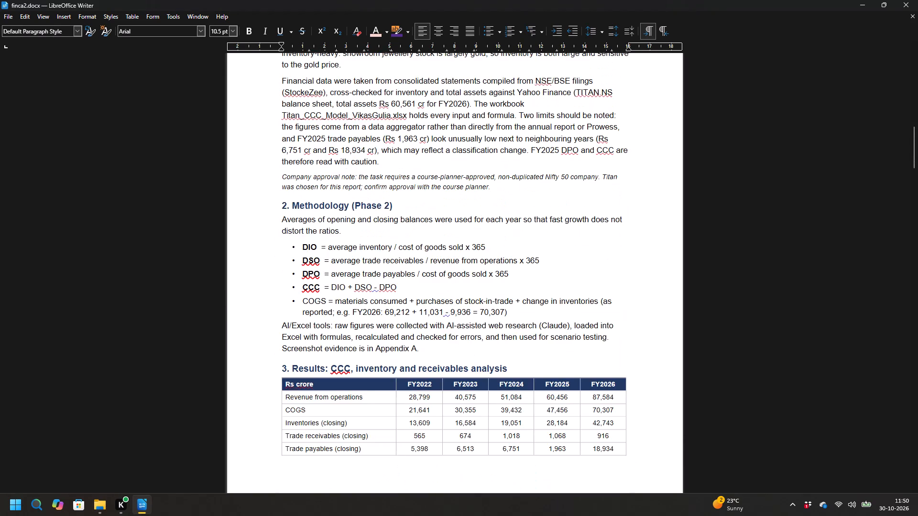
scroll(448, 266, down, 1)
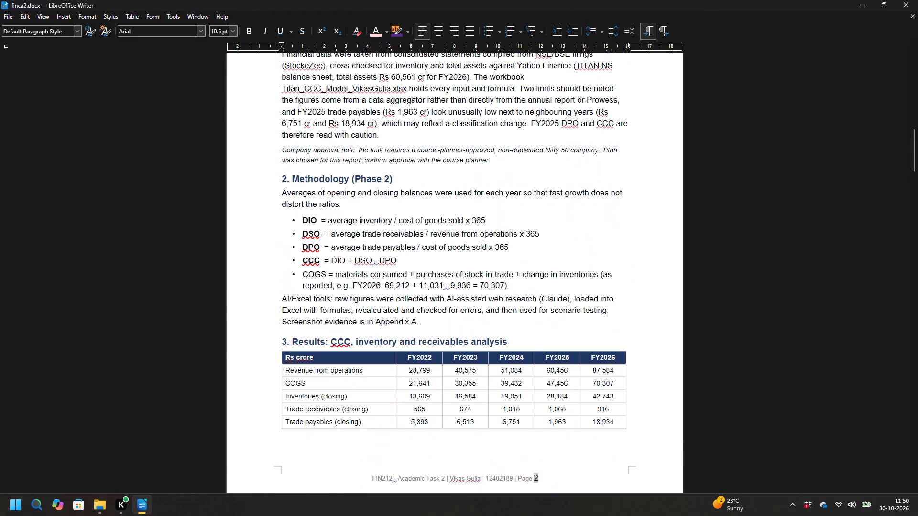
scroll(448, 266, down, 5)
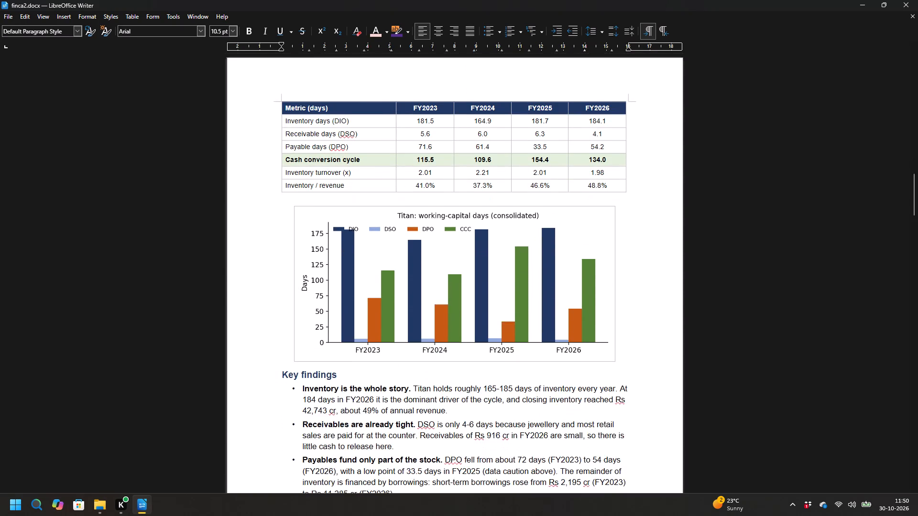
scroll(448, 266, down, 8)
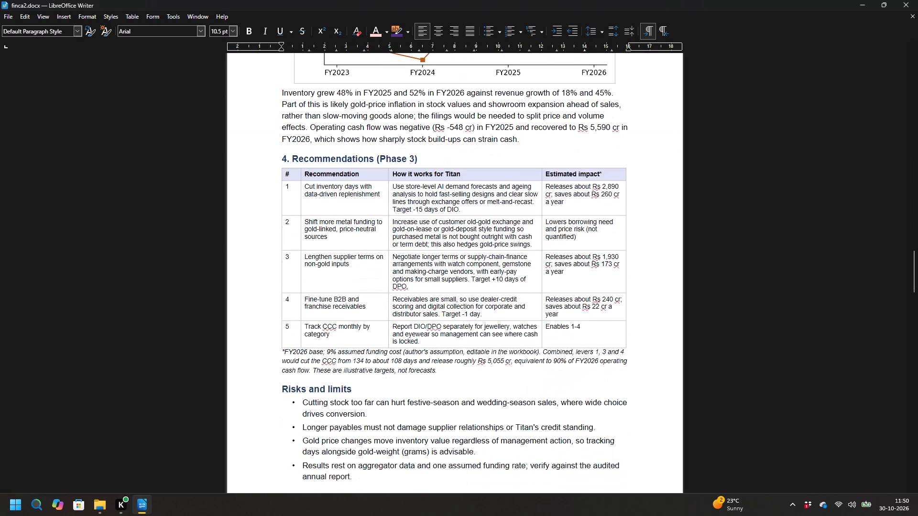
scroll(448, 266, down, 4)
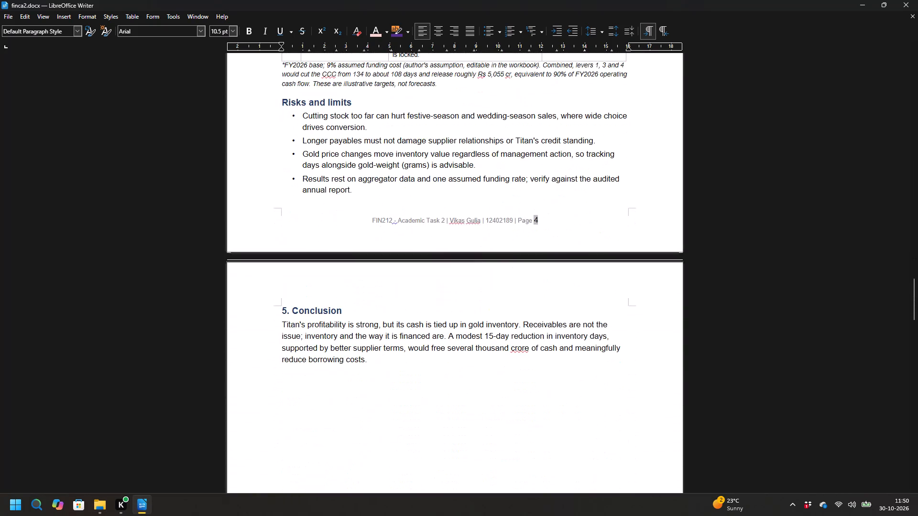
scroll(448, 266, down, 6)
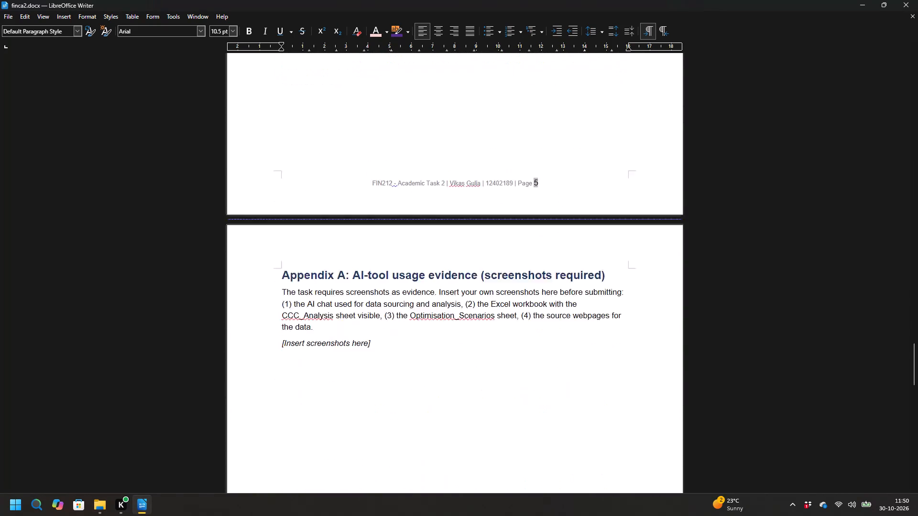
Delete the whole Appendix A section, including its heading, screenshot instructions, placeholder and the blank space before Appendix B.
scroll(448, 266, down, 2)
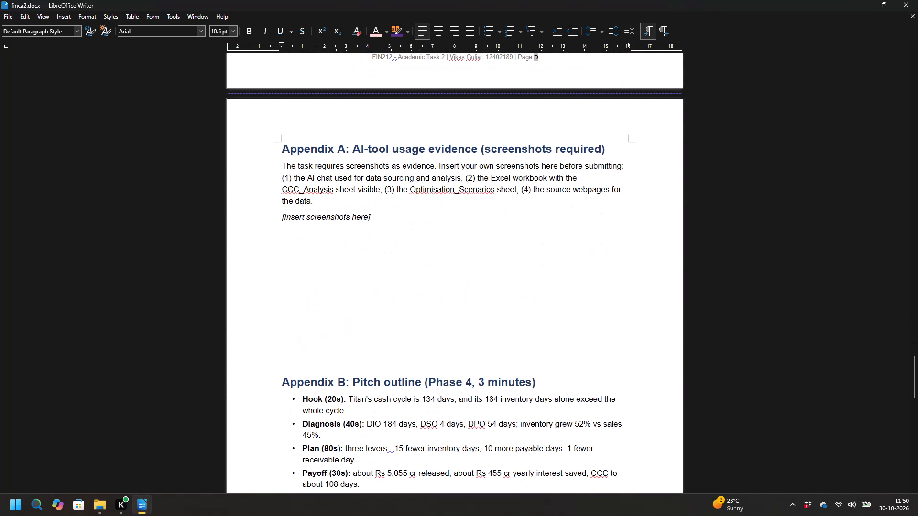
click(420, 294)
drag(284, 366, 280, 161)
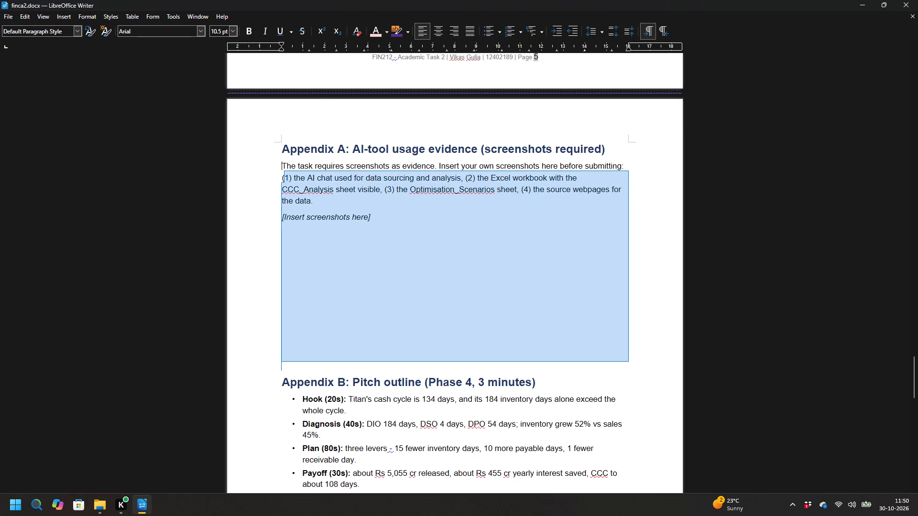
drag(280, 161, 281, 147)
key(BackSpace)
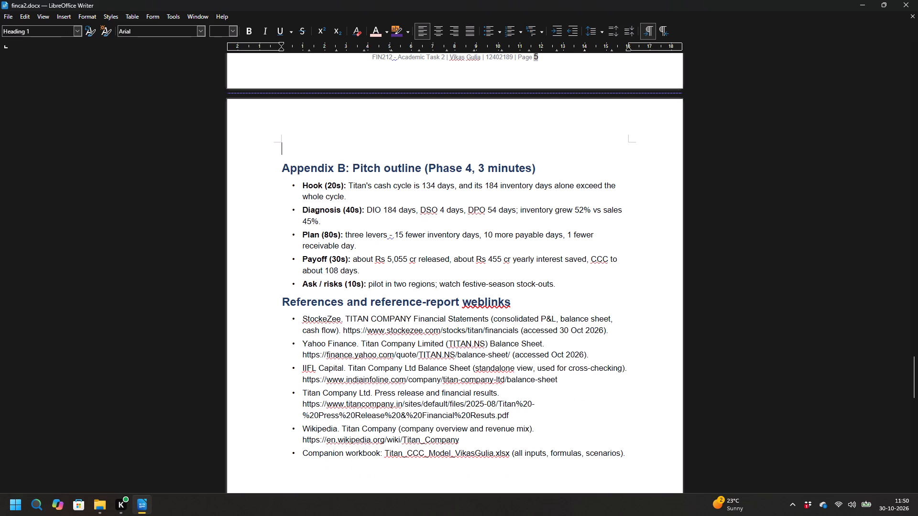
scroll(389, 244, right, 1)
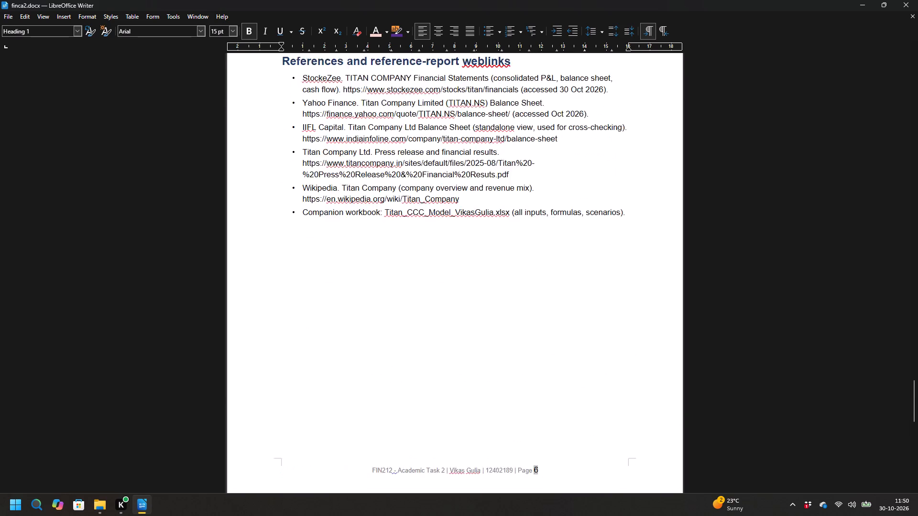
scroll(389, 244, right, 1)
scroll(389, 244, up, 3)
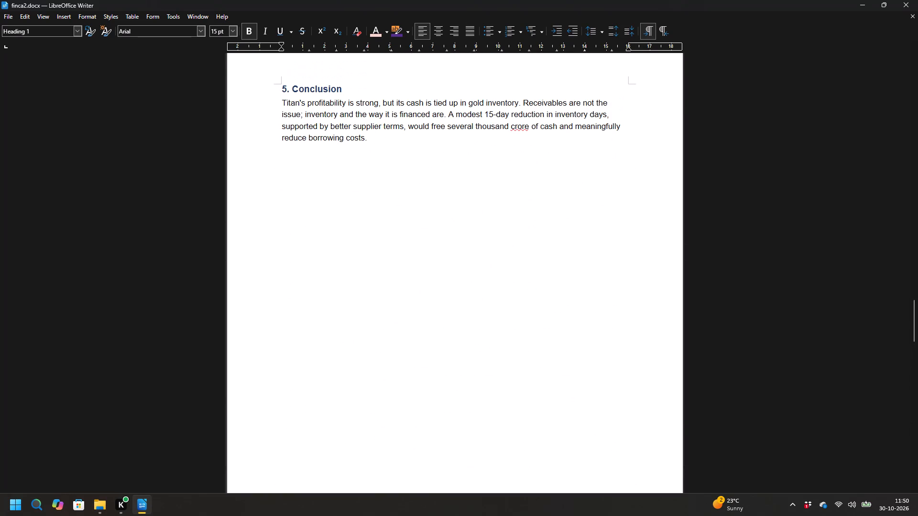
click(277, 174)
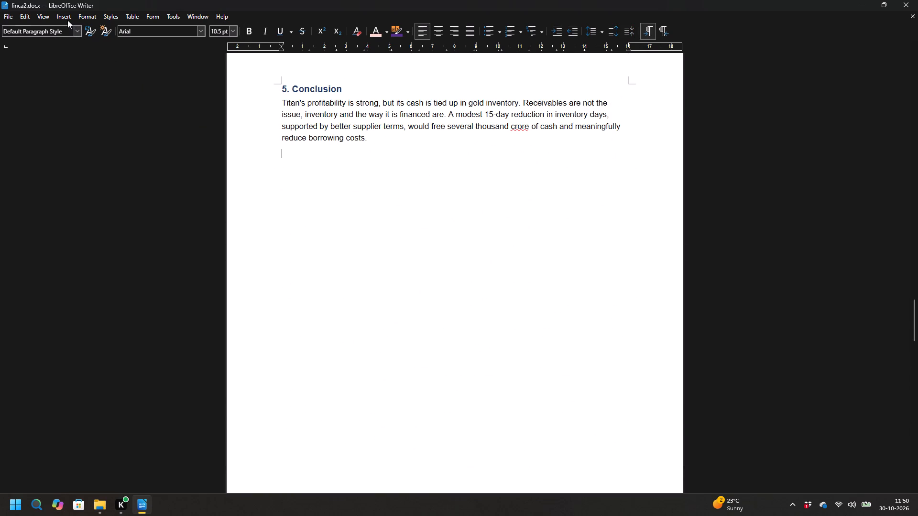
click(65, 16)
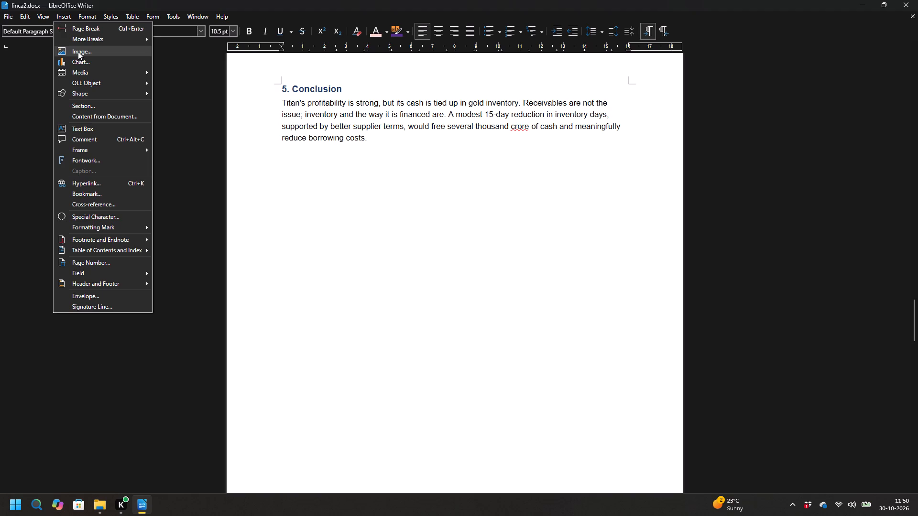
click(78, 52)
click(35, 88)
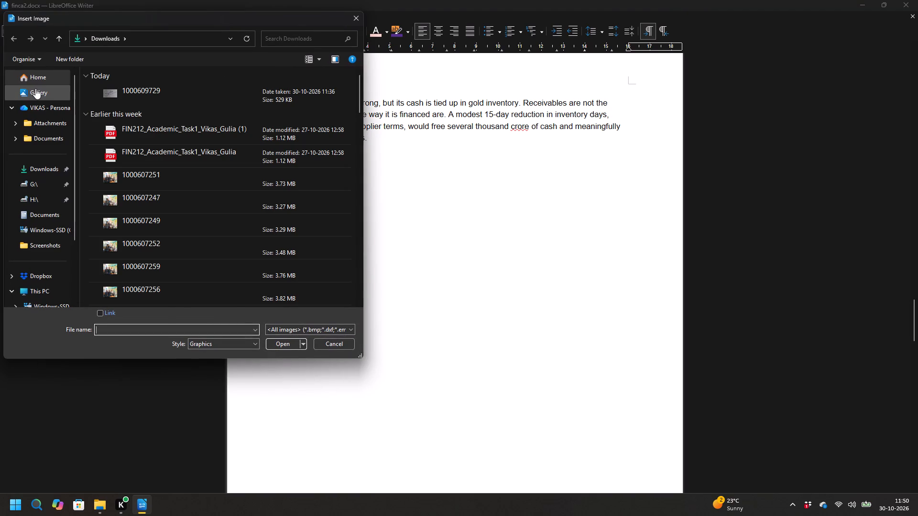
click(122, 112)
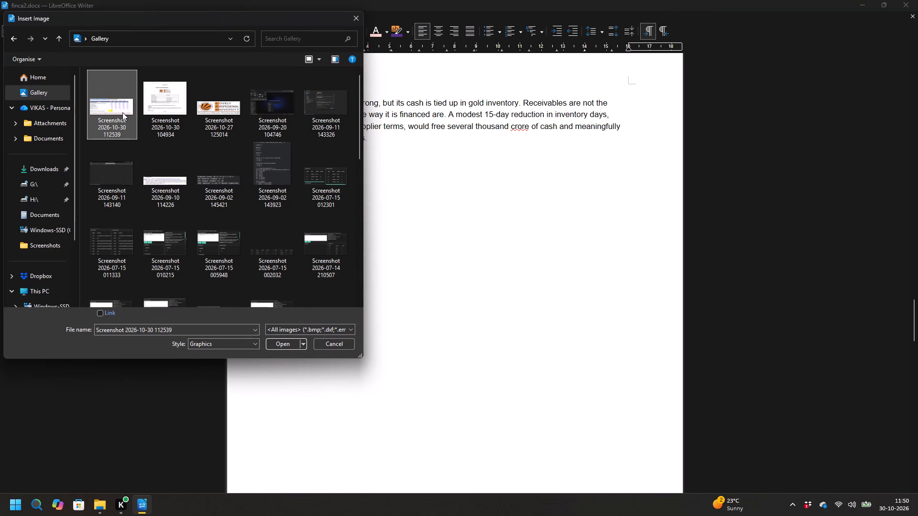
click(285, 349)
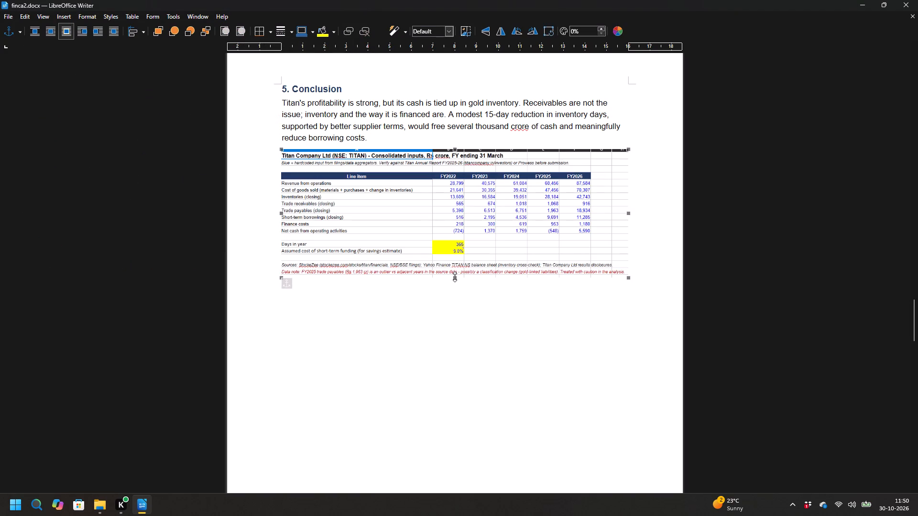
Stretch the inserted screenshot to more than twice its height and widen it slightly past both text margins.
drag(455, 277, 468, 458)
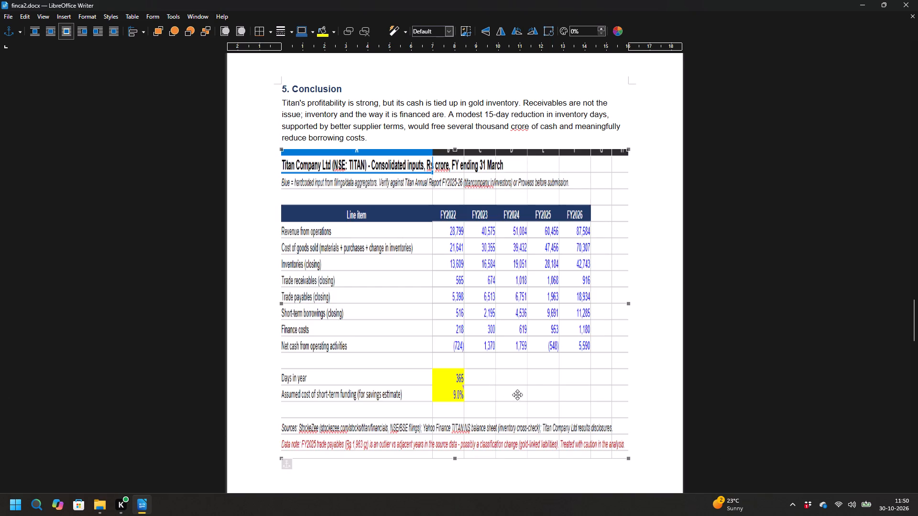
drag(630, 304, 649, 300)
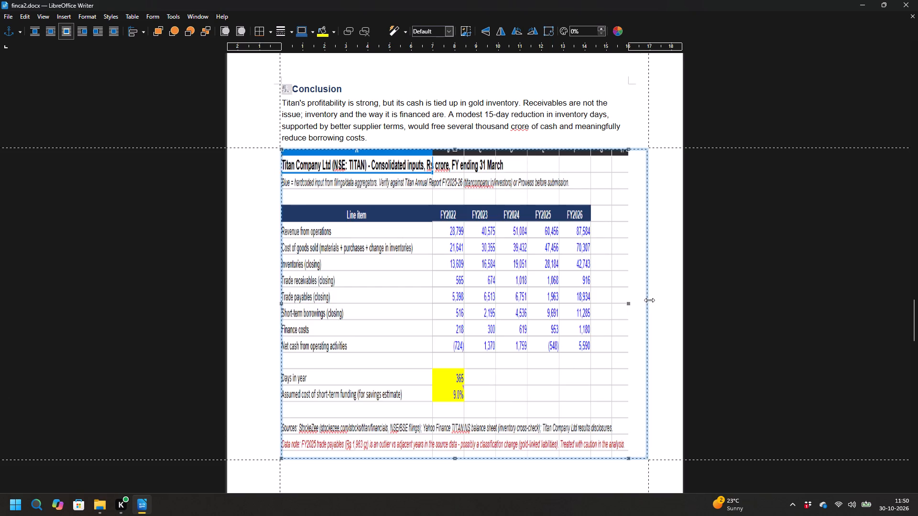
drag(649, 300, 661, 300)
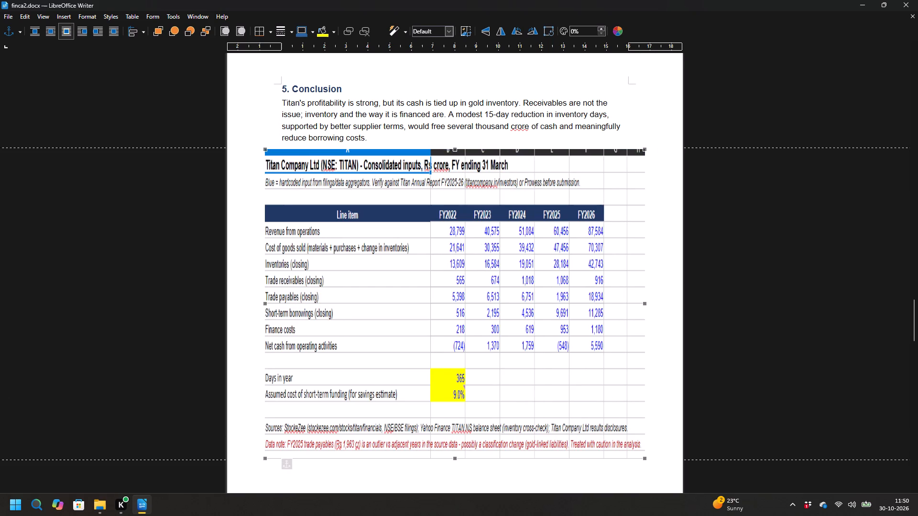
scroll(557, 376, down, 3)
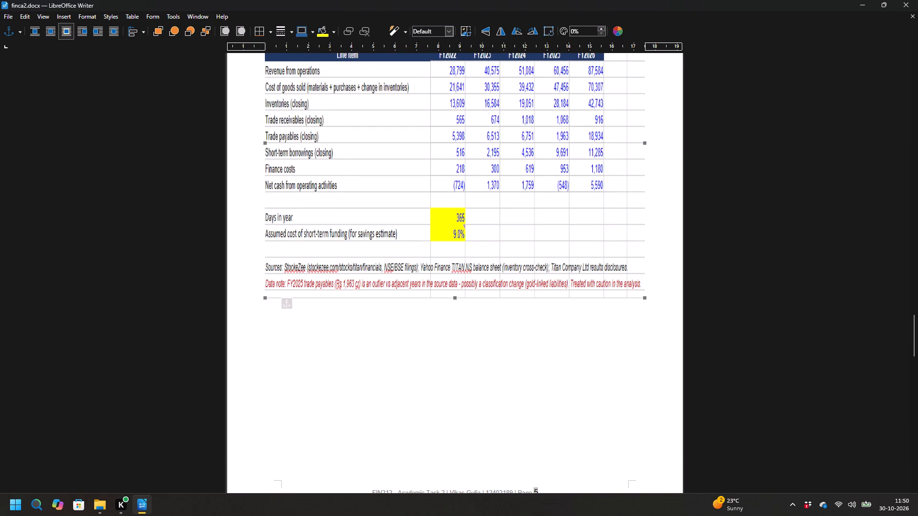
click(457, 346)
Save the document with the enlarged screenshot under the Conclusion.
scroll(457, 346, up, 1)
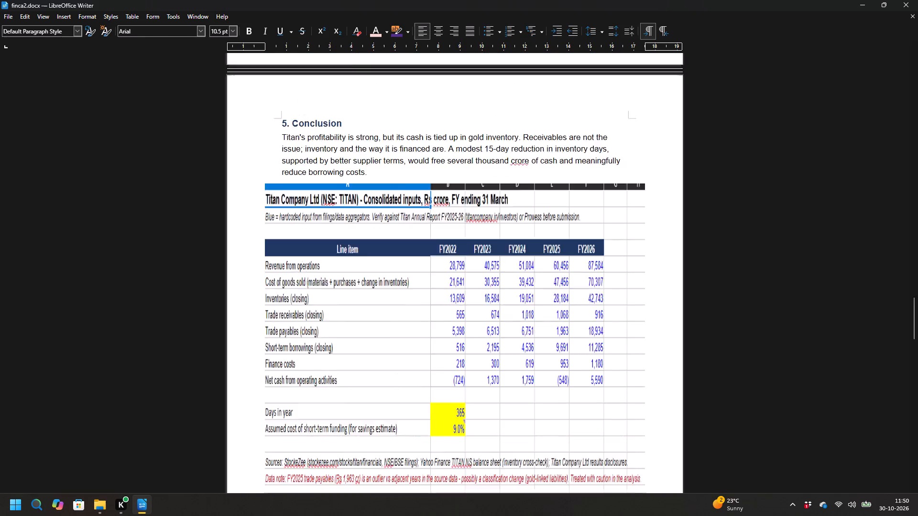
scroll(457, 346, up, 1)
key(ctrl+s)
key(ctrl+s)
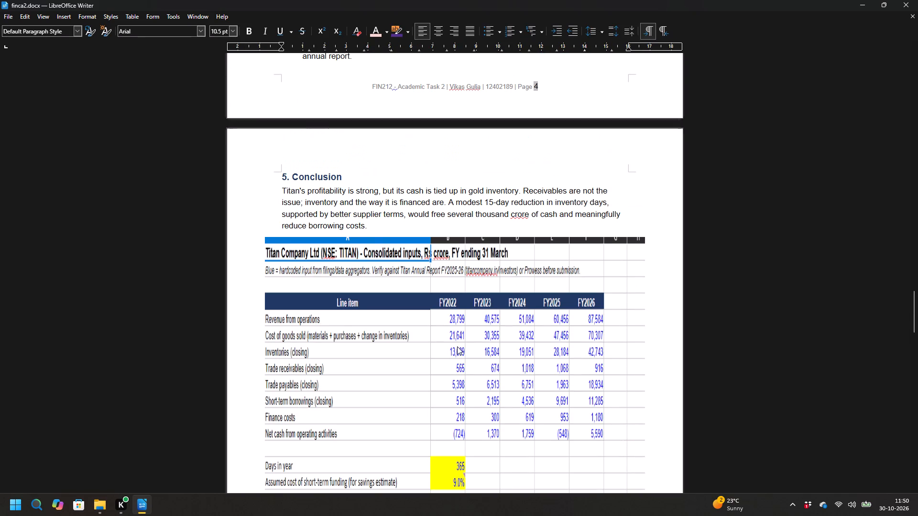
key(ctrl+s)
key(ctrl+s)
key(ctrl+s)
key(ctrl+s)
Check the remaining pages from the recommendations and references through to the Evaluator's Comments page.
scroll(437, 319, up, 4)
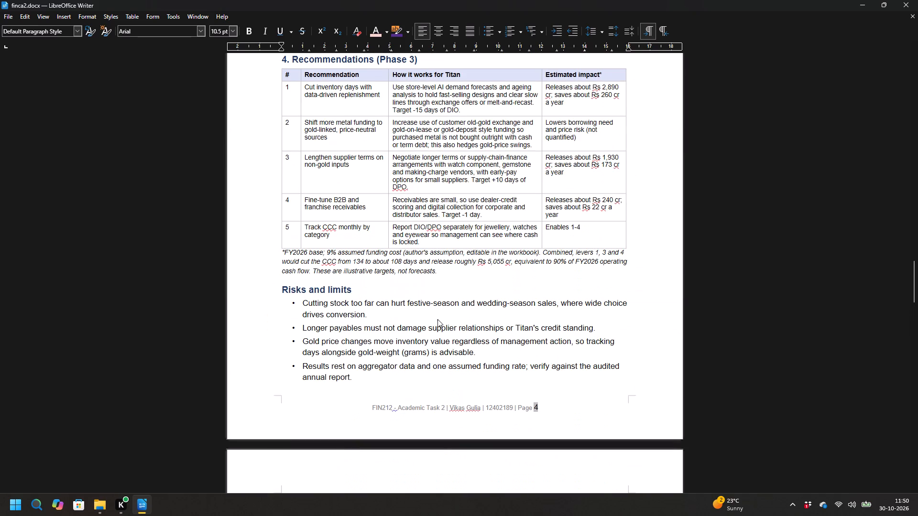
scroll(437, 319, down, 9)
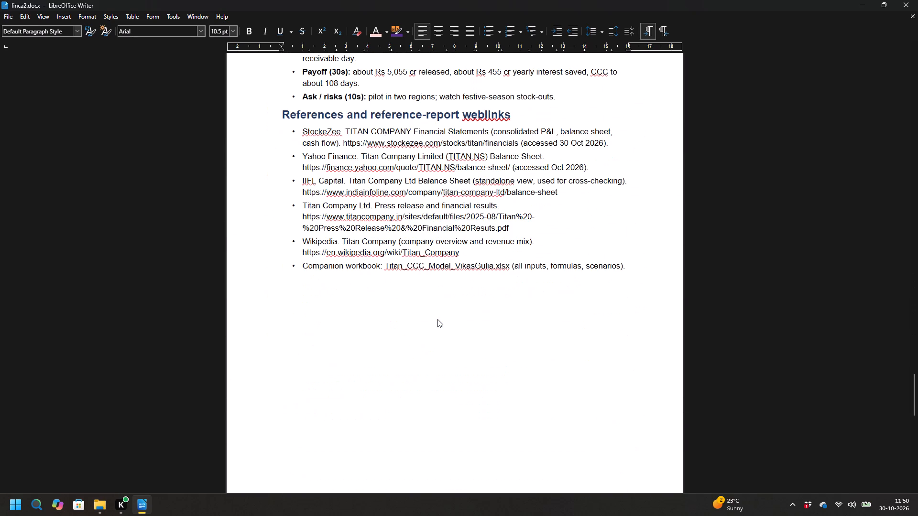
scroll(437, 319, down, 9)
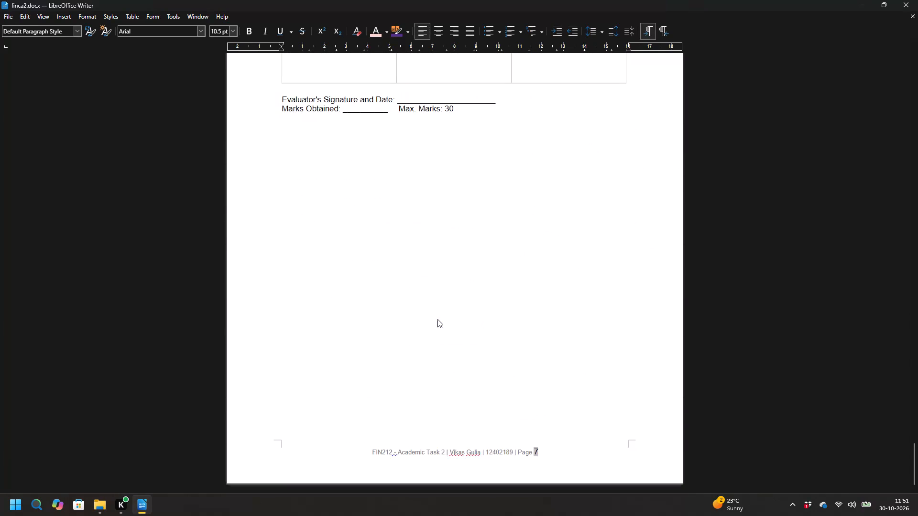
scroll(437, 319, up, 1)
scroll(437, 319, down, 1)
scroll(437, 319, up, 4)
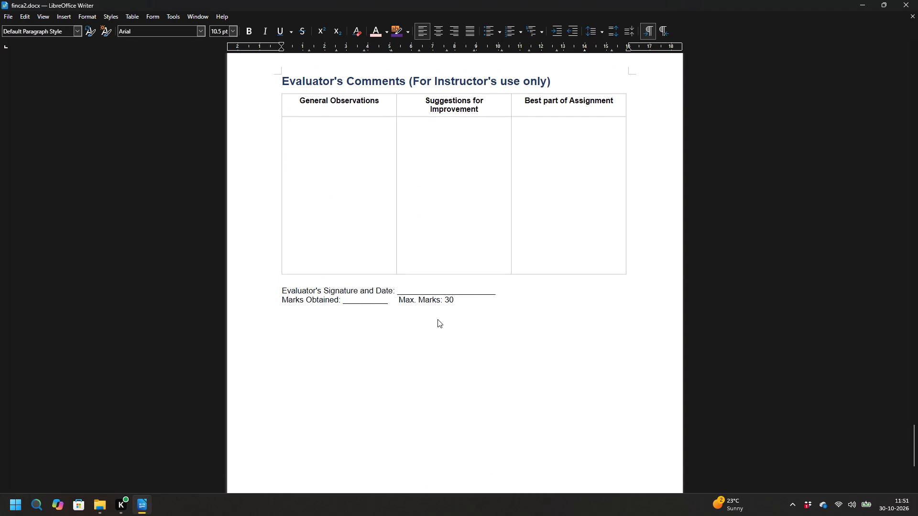
scroll(437, 319, up, 1)
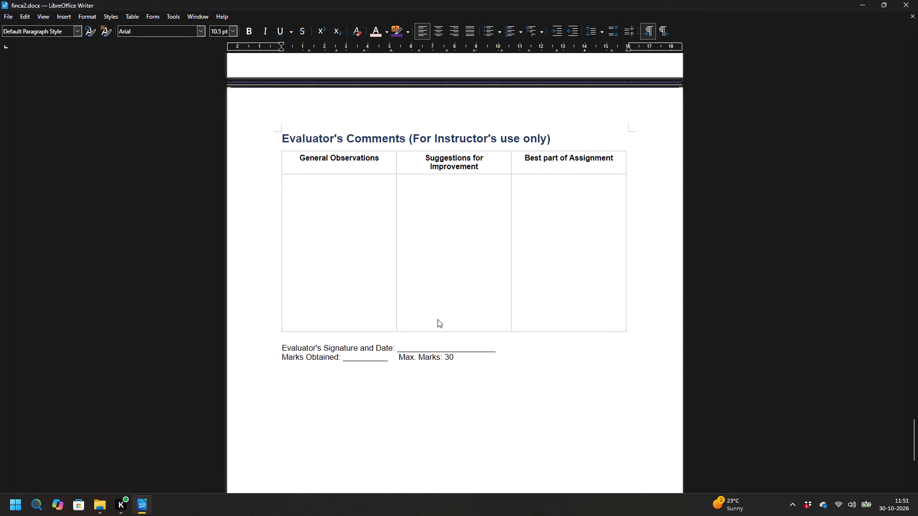
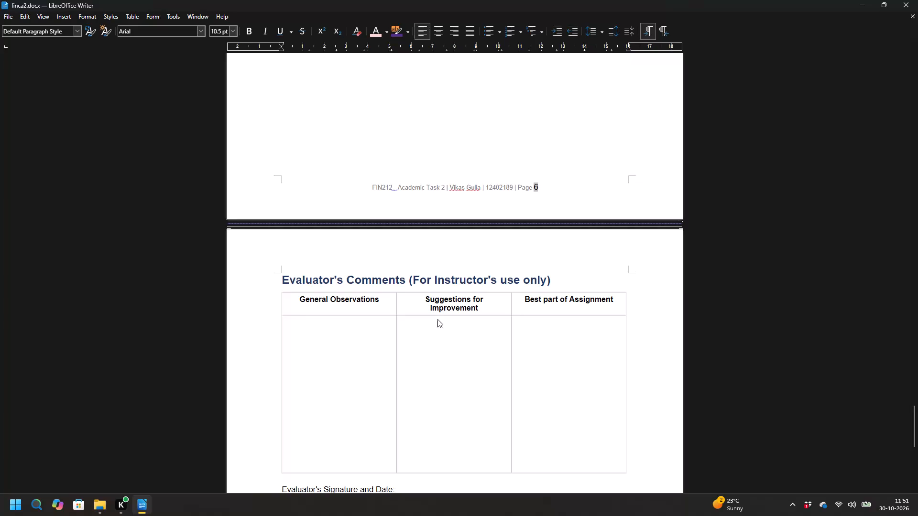
Delete the companion workbook bullet from the end of the References and reference-report weblinks list.
scroll(437, 319, down, 1)
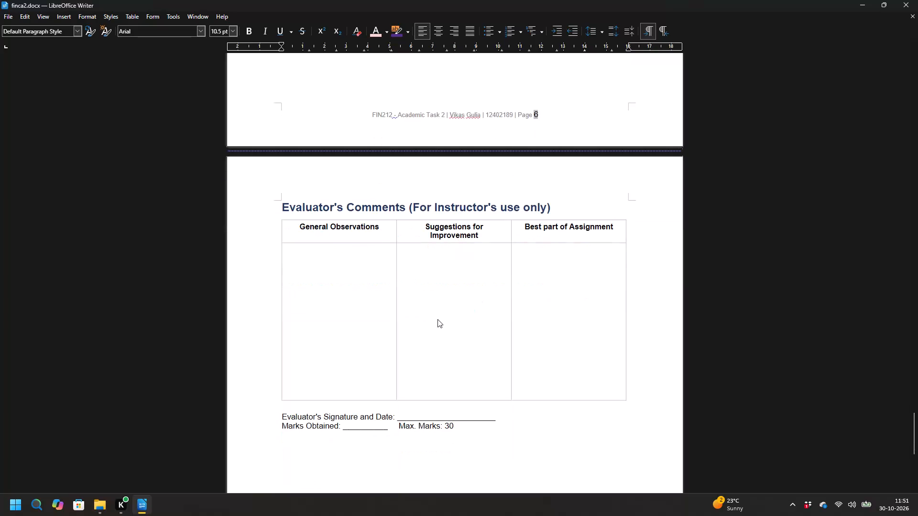
scroll(437, 319, up, 1)
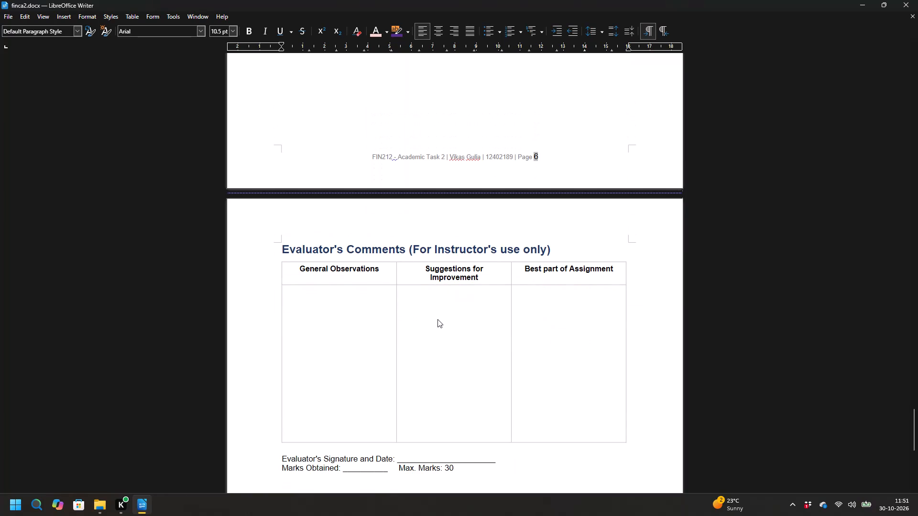
scroll(437, 319, up, 3)
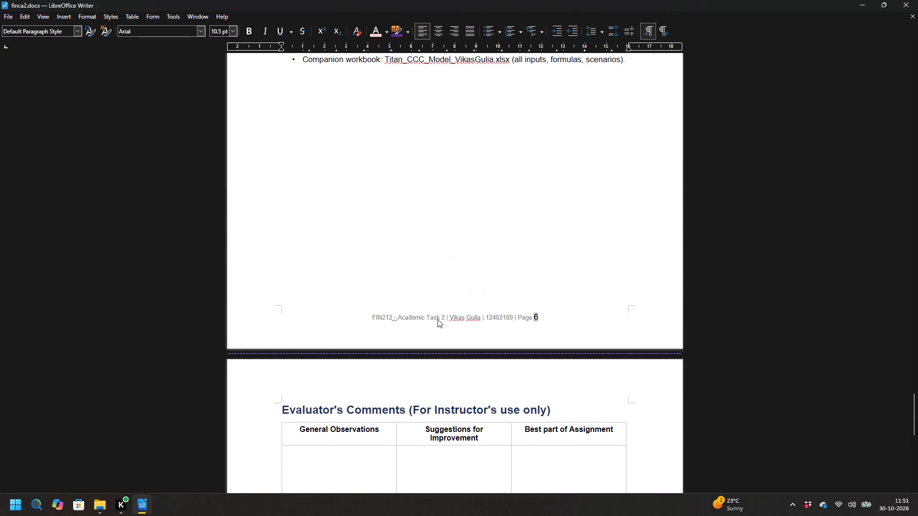
scroll(437, 319, up, 4)
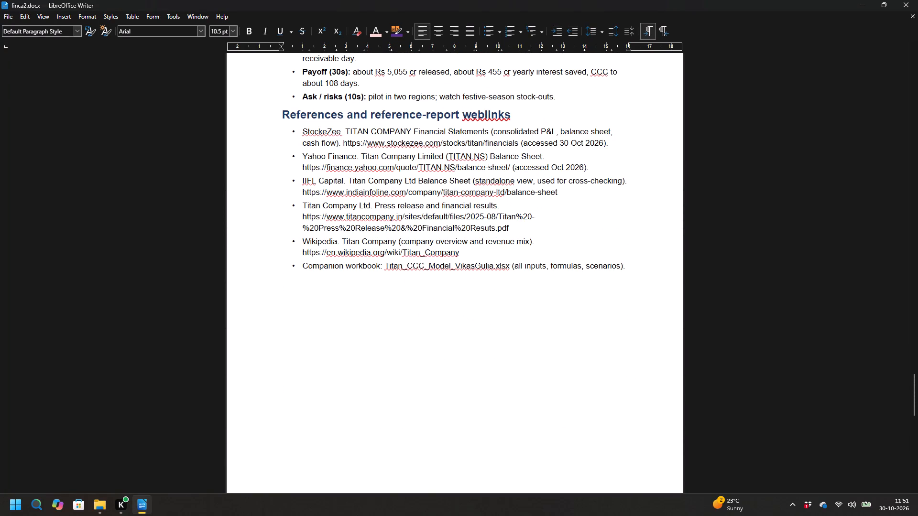
click(634, 265)
drag(634, 265, 290, 268)
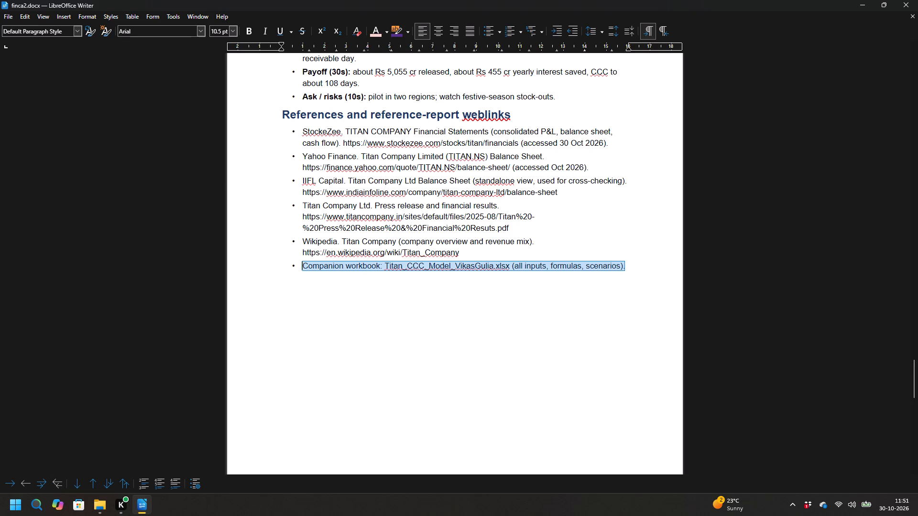
drag(290, 268, 288, 267)
key(BackSpace)
key(BackSpace)
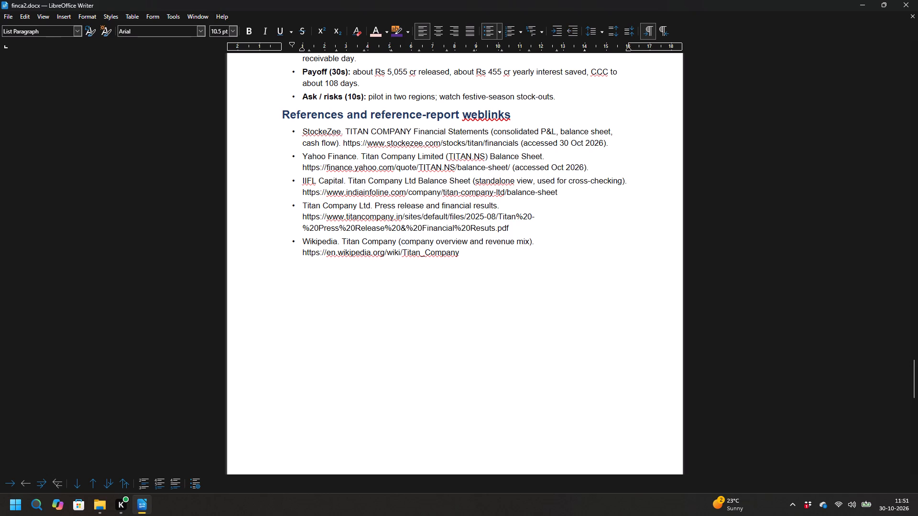
Delete the whole Evaluator's Comments section with its table and signature and marks lines, and remove the emptied last page.
scroll(288, 267, down, 7)
right_click(357, 281)
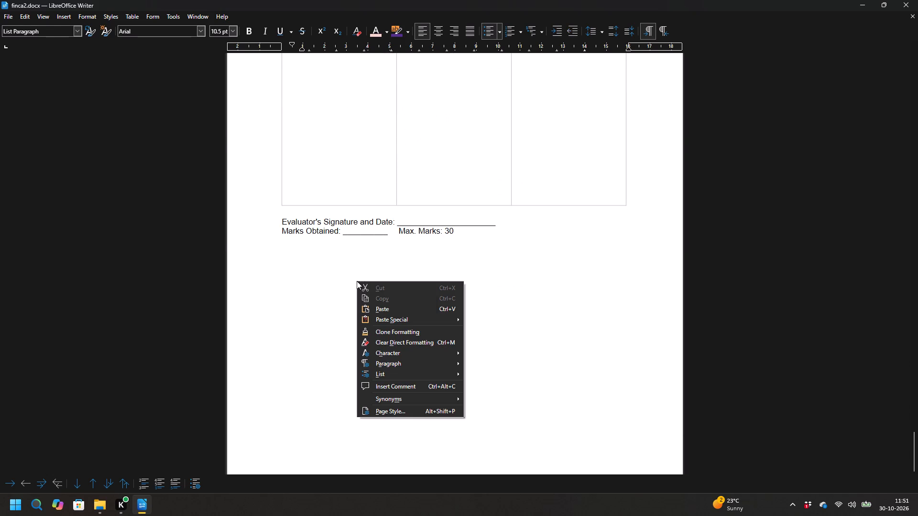
click(509, 251)
scroll(509, 251, up, 2)
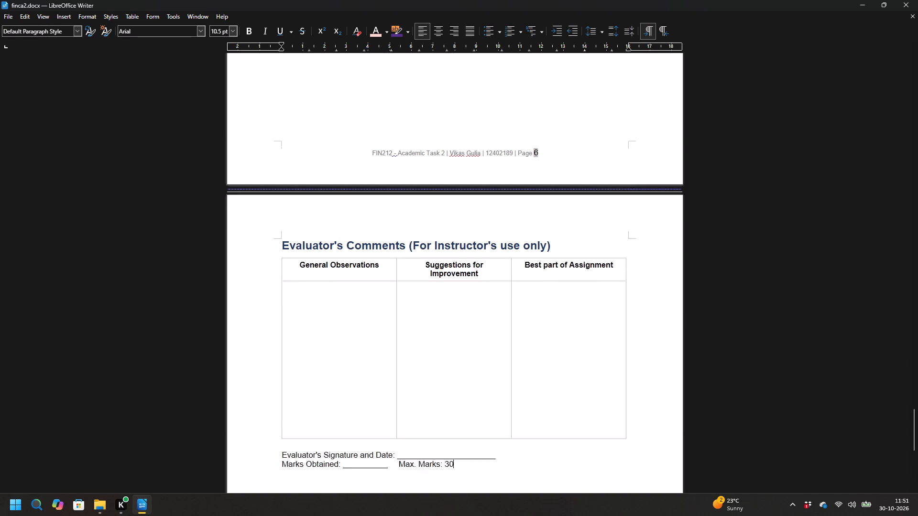
scroll(509, 251, up, 1)
drag(281, 266, 559, 515)
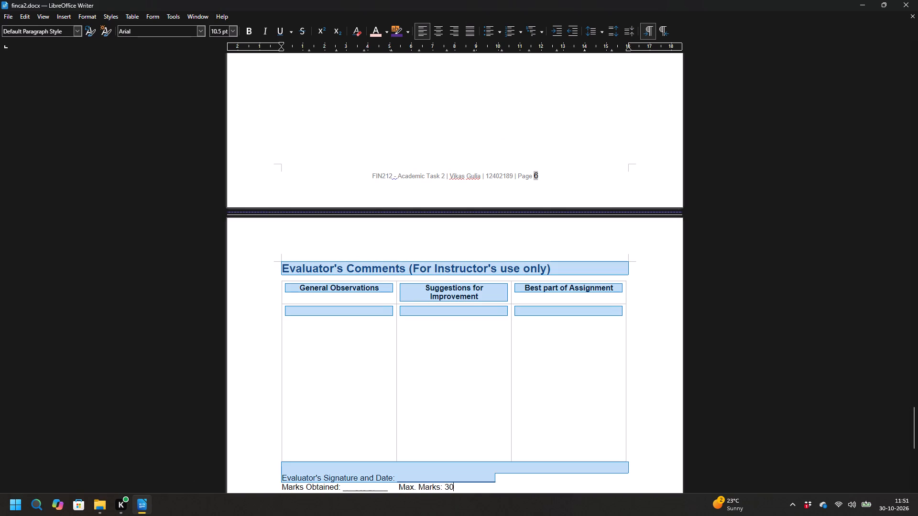
drag(559, 515, 559, 515)
key(BackSpace)
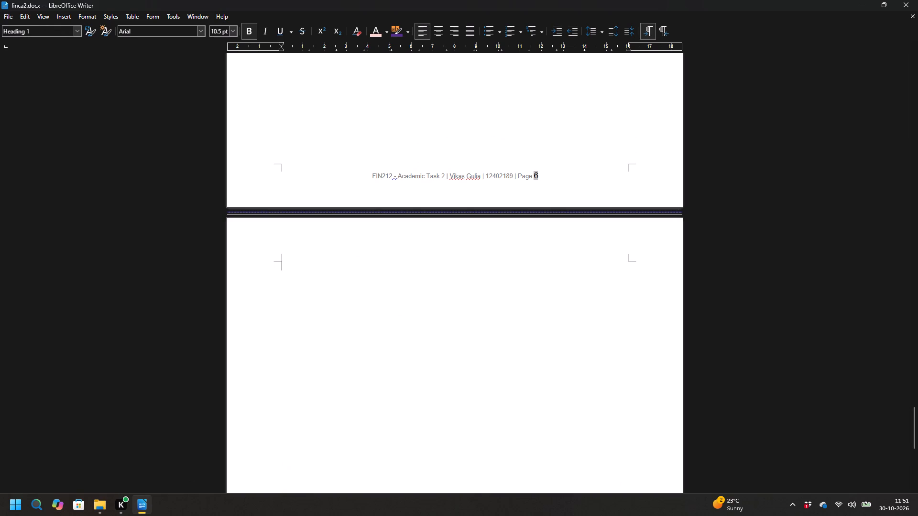
scroll(542, 431, down, 2)
scroll(542, 431, up, 1)
key(BackSpace)
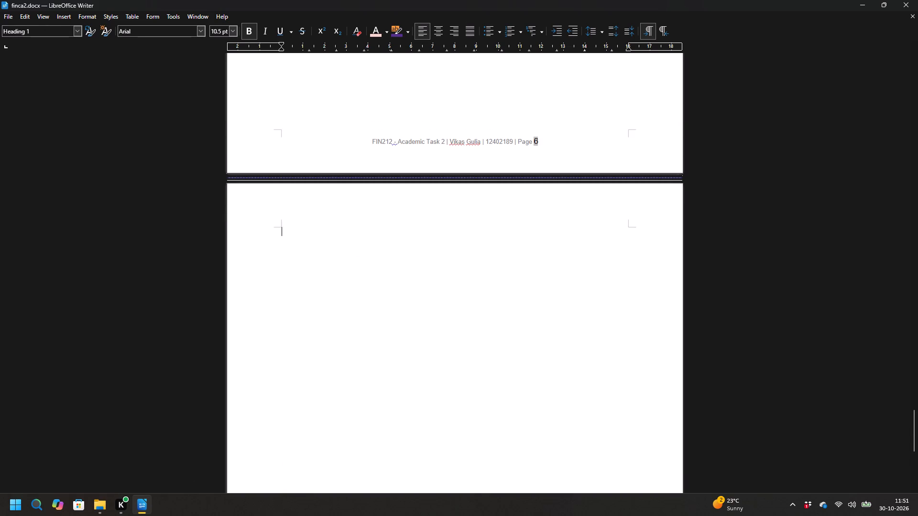
scroll(542, 431, down, 11)
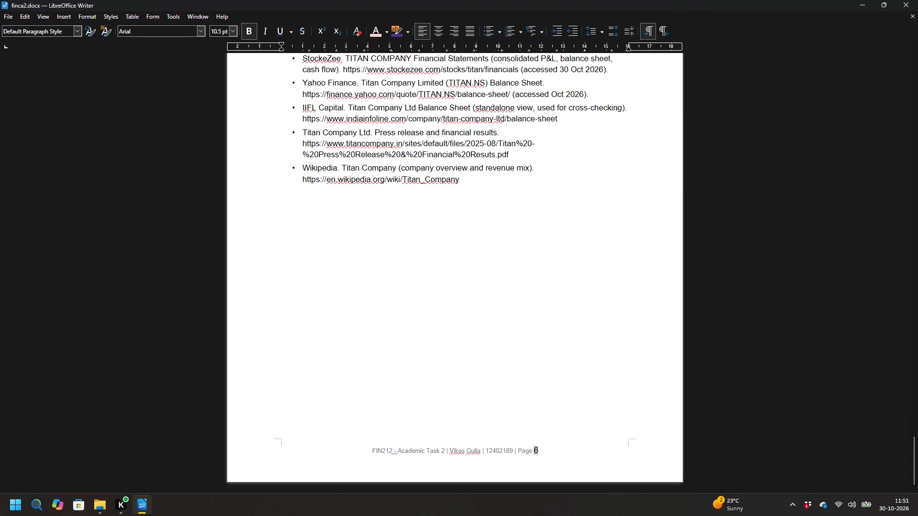
key(BackSpace)
Change the letter in the Pitch outline heading so that it reads Appendix A.
scroll(542, 431, down, 3)
scroll(542, 431, up, 3)
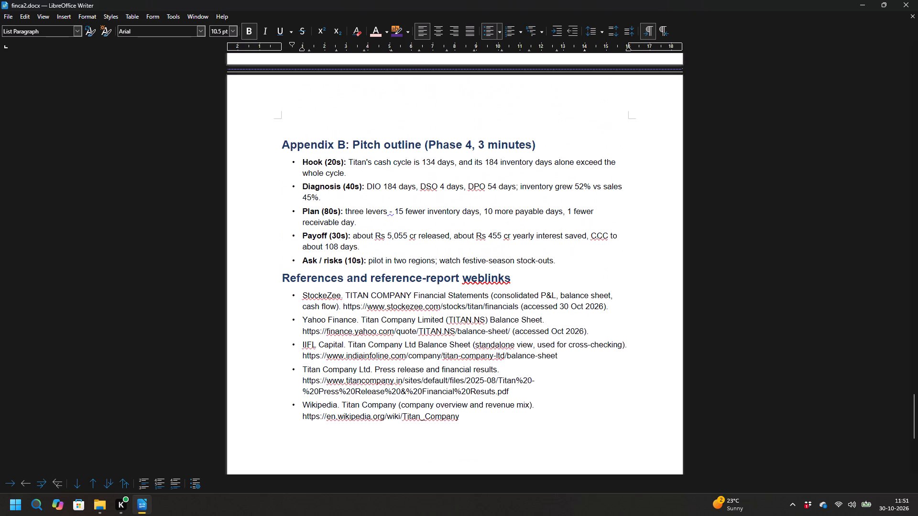
click(347, 142)
key(BackSpace)
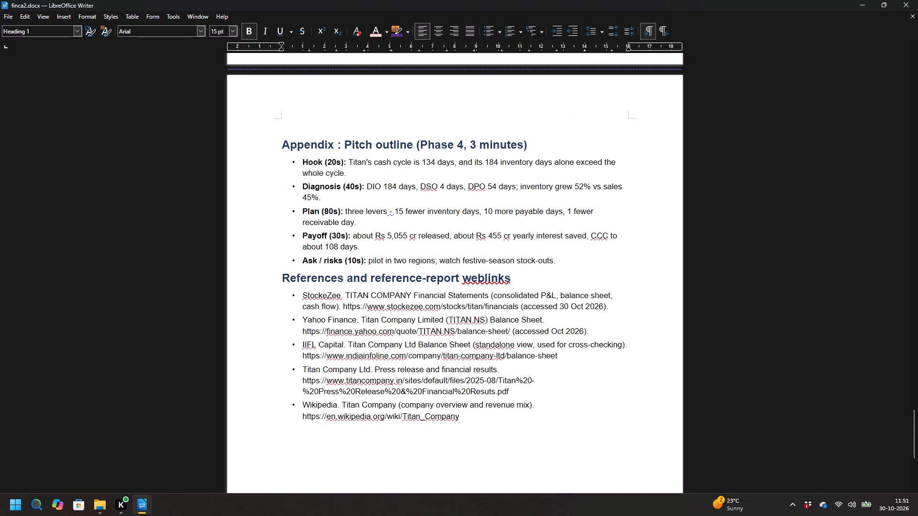
key(shift+a)
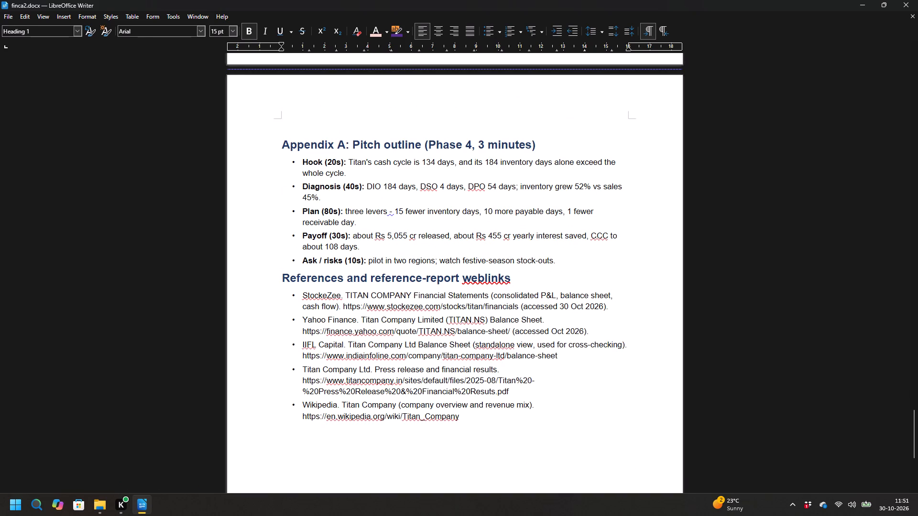
Review the report from the references back through the conclusion, recommendations, results and methodology to the report title.
scroll(501, 223, down, 4)
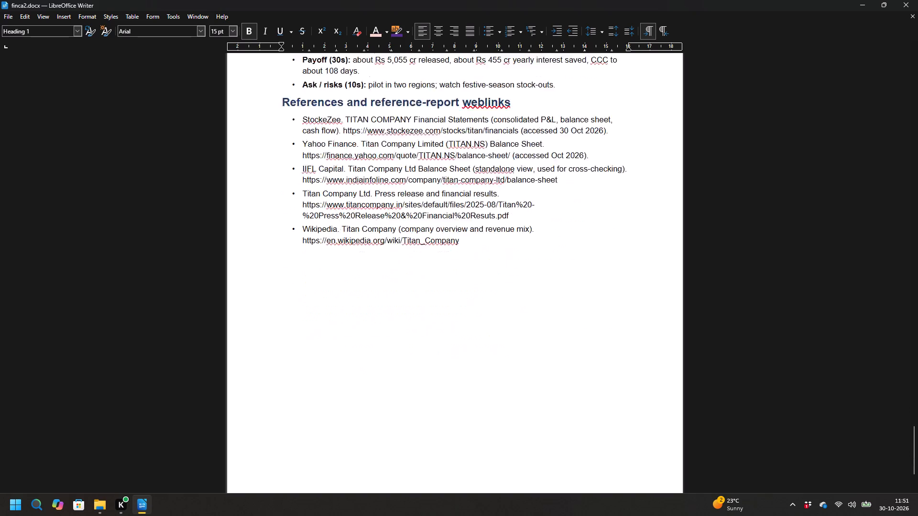
scroll(501, 223, down, 5)
scroll(501, 223, up, 1)
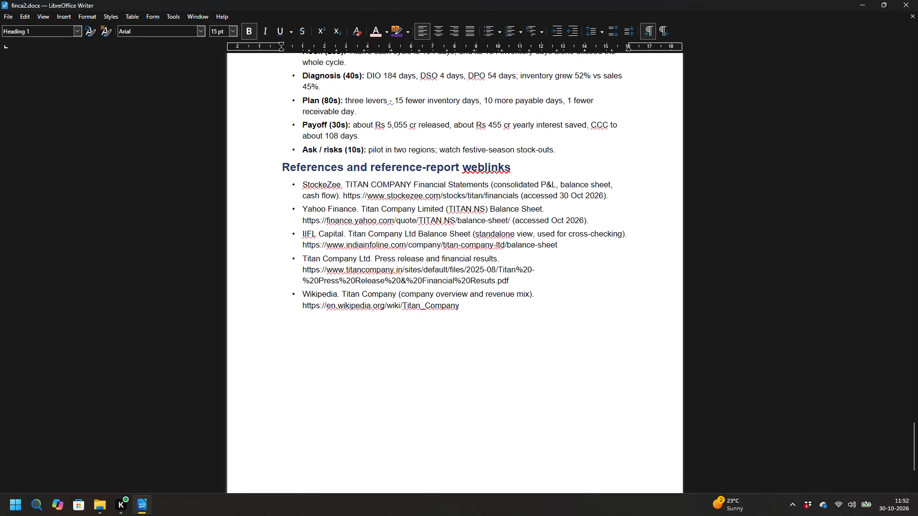
scroll(501, 223, up, 3)
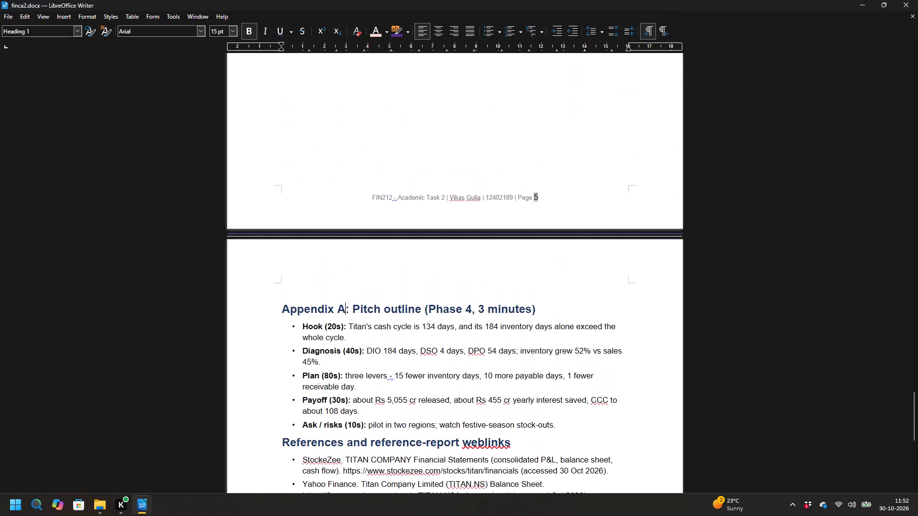
scroll(501, 223, up, 5)
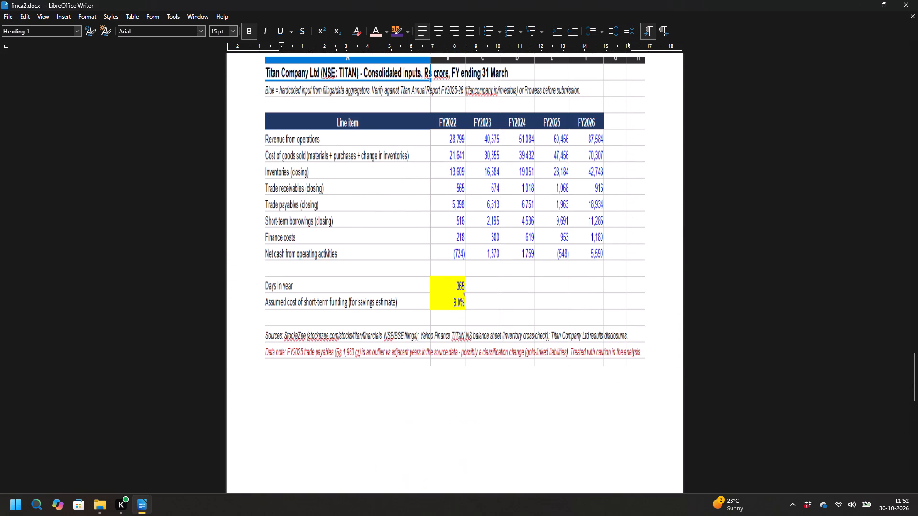
scroll(501, 223, up, 1)
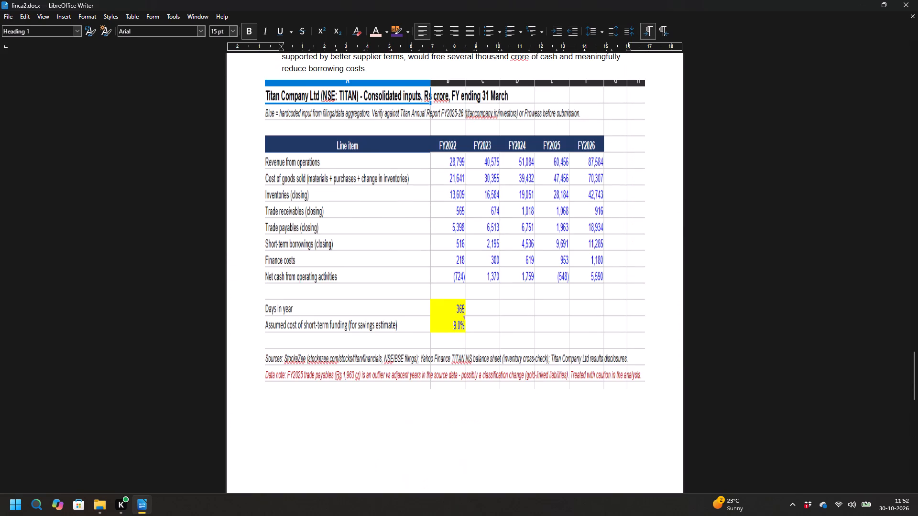
scroll(501, 223, up, 1)
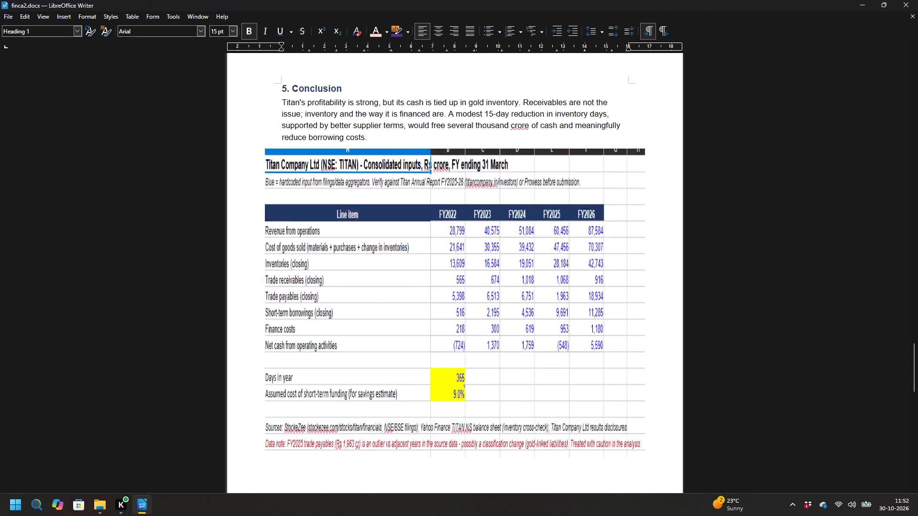
scroll(501, 223, up, 4)
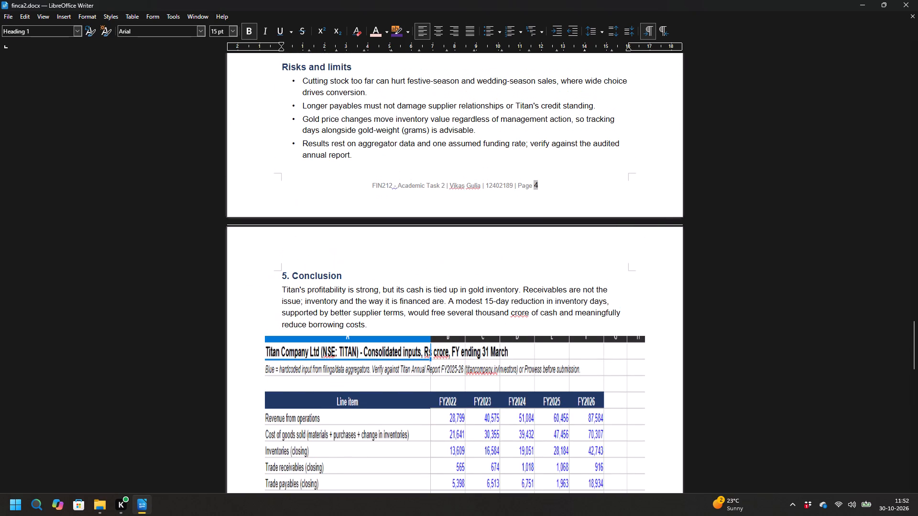
scroll(501, 223, up, 2)
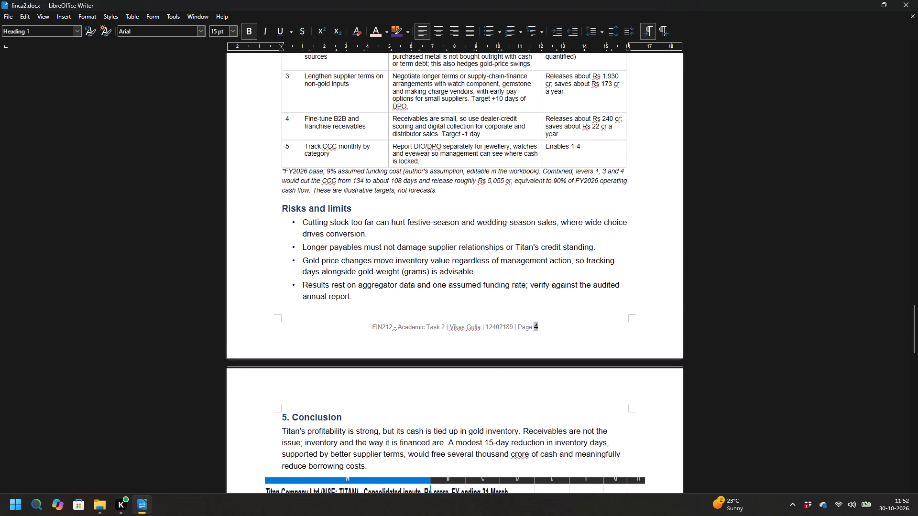
scroll(501, 223, up, 2)
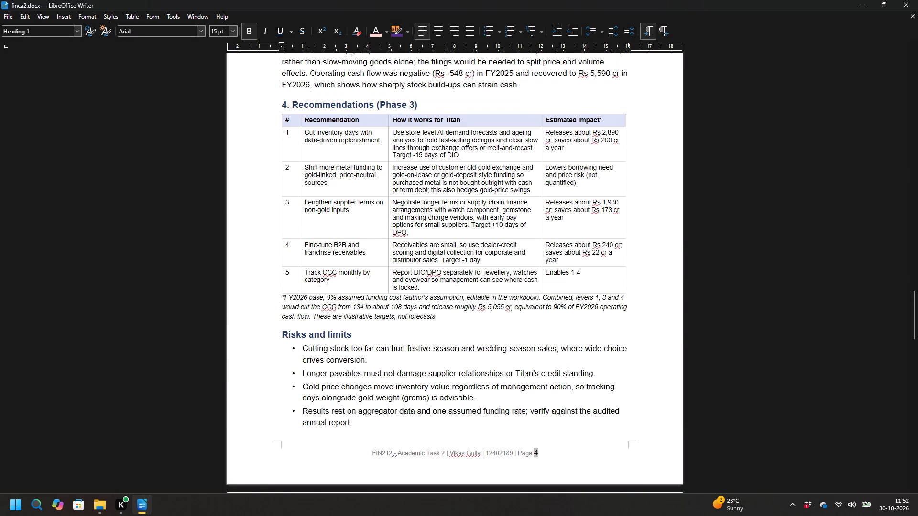
scroll(501, 223, up, 3)
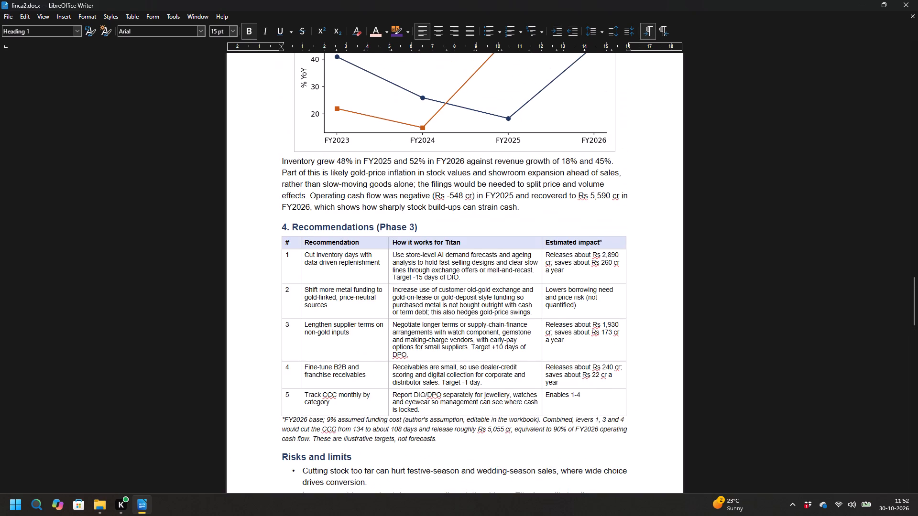
scroll(501, 223, up, 3)
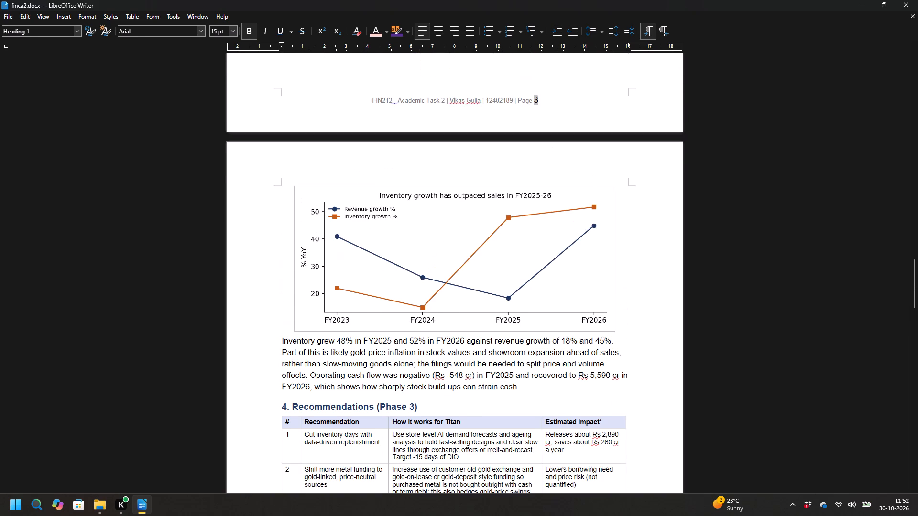
scroll(501, 223, up, 3)
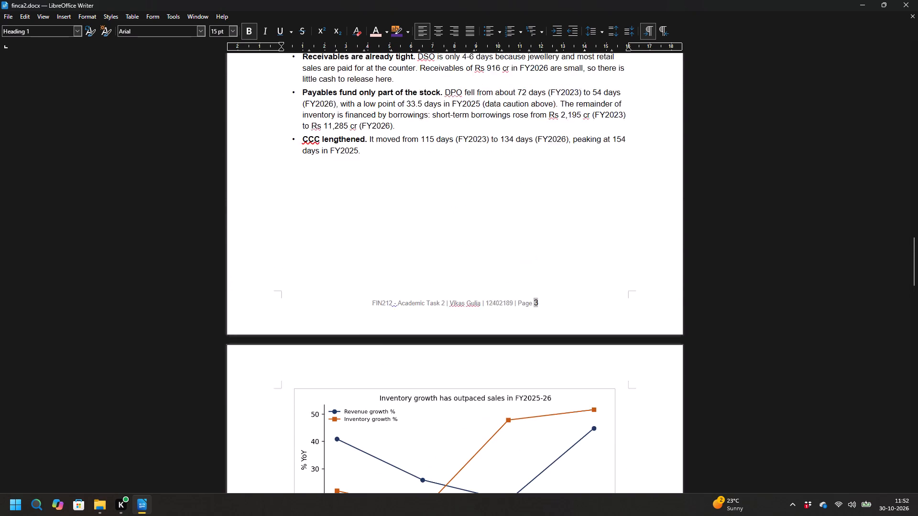
scroll(501, 223, up, 4)
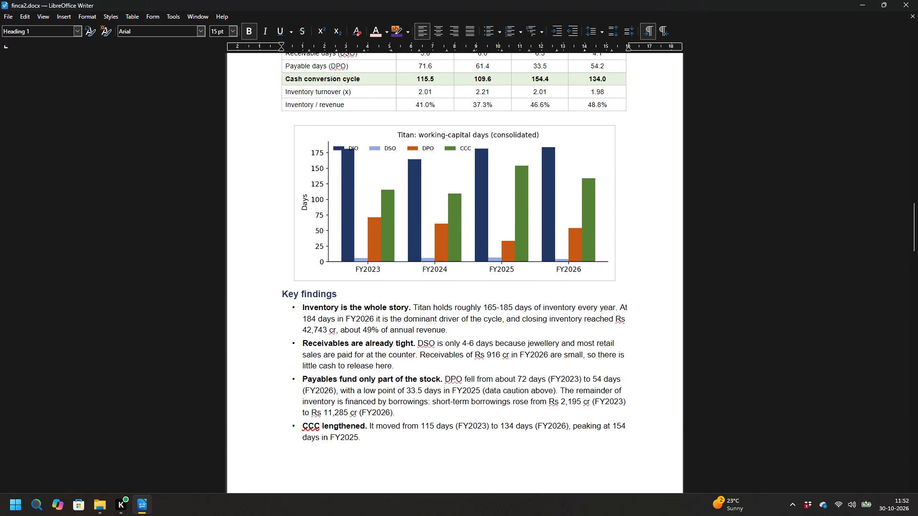
scroll(501, 223, up, 3)
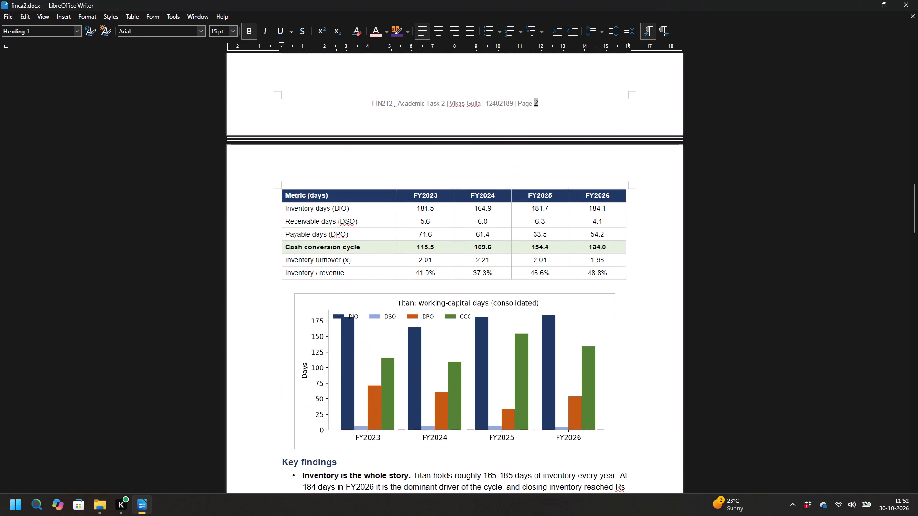
scroll(501, 223, up, 2)
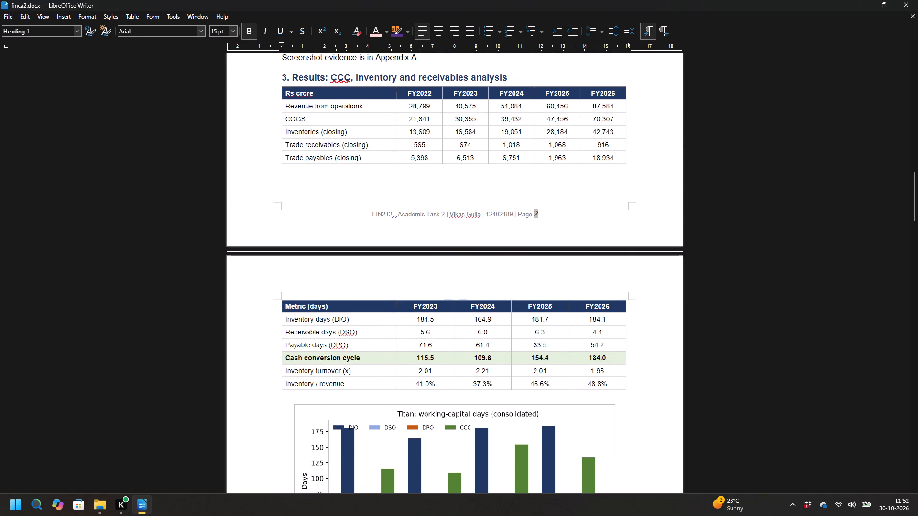
scroll(501, 223, up, 2)
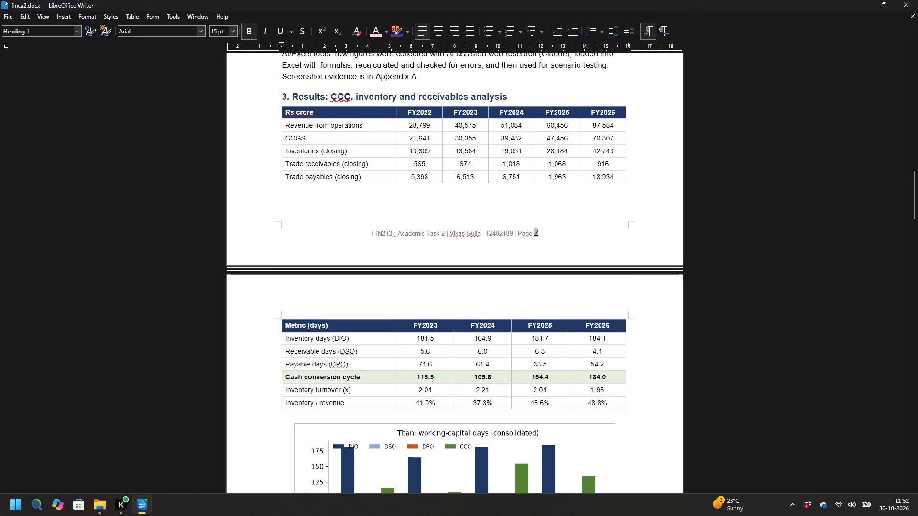
scroll(501, 223, up, 3)
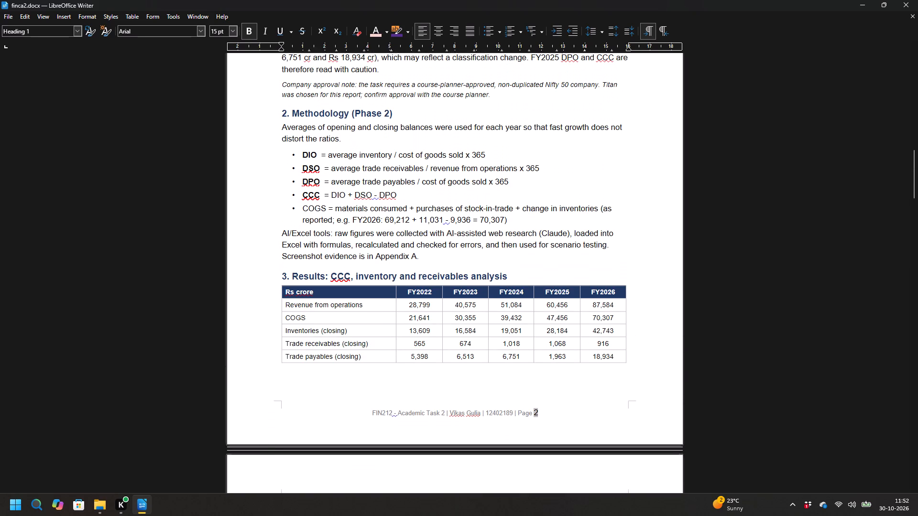
scroll(501, 223, up, 3)
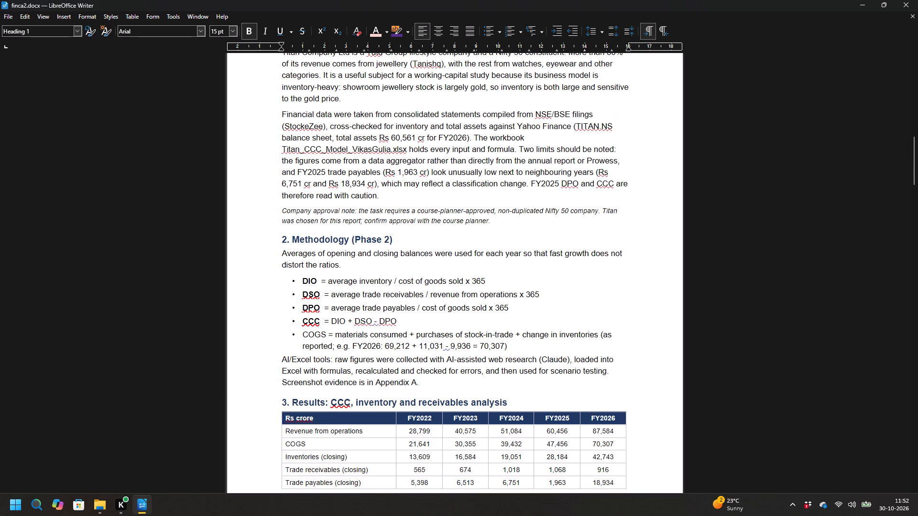
scroll(501, 223, up, 2)
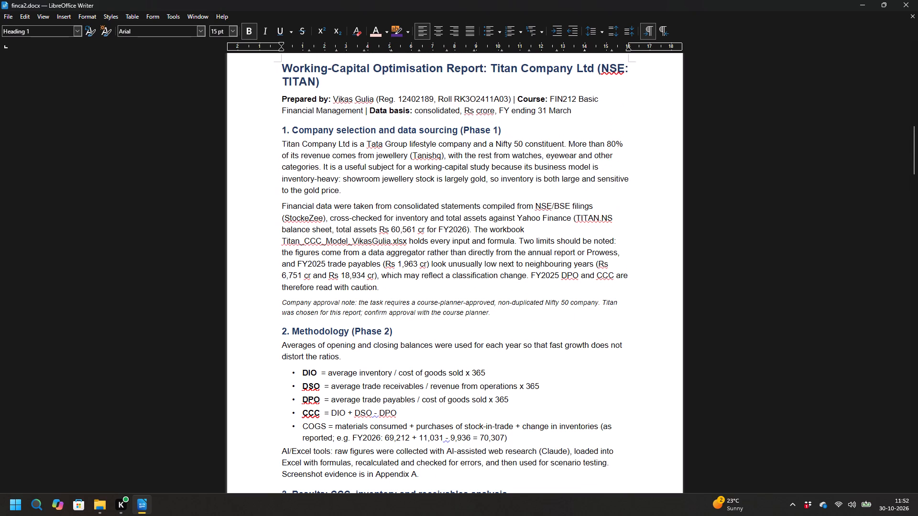
scroll(501, 223, up, 1)
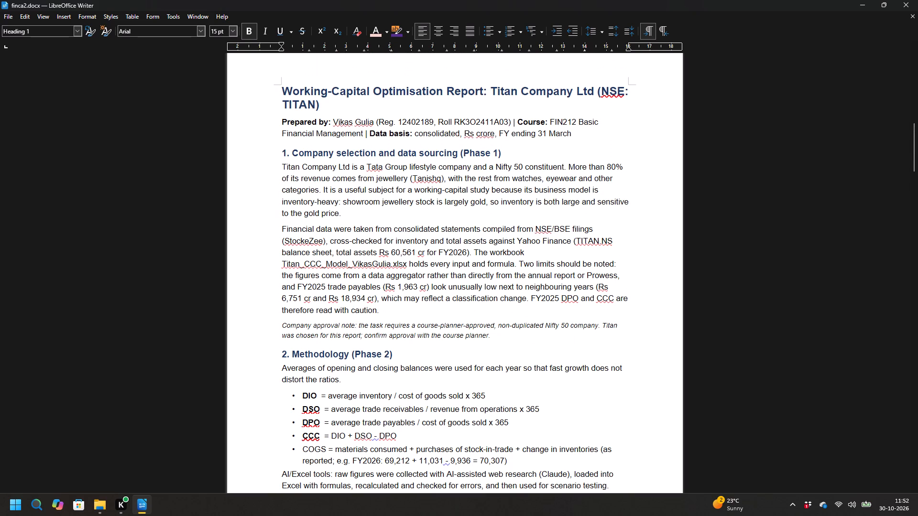
Delete the sentence saying the workbook holds every input and formula from the second paragraph of section 1, Company selection and data sourcing.
click(475, 251)
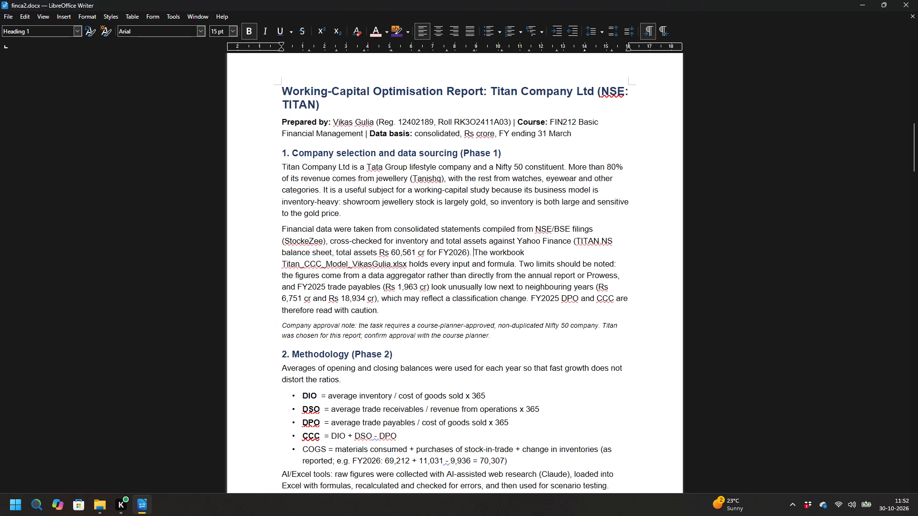
drag(475, 251, 500, 260)
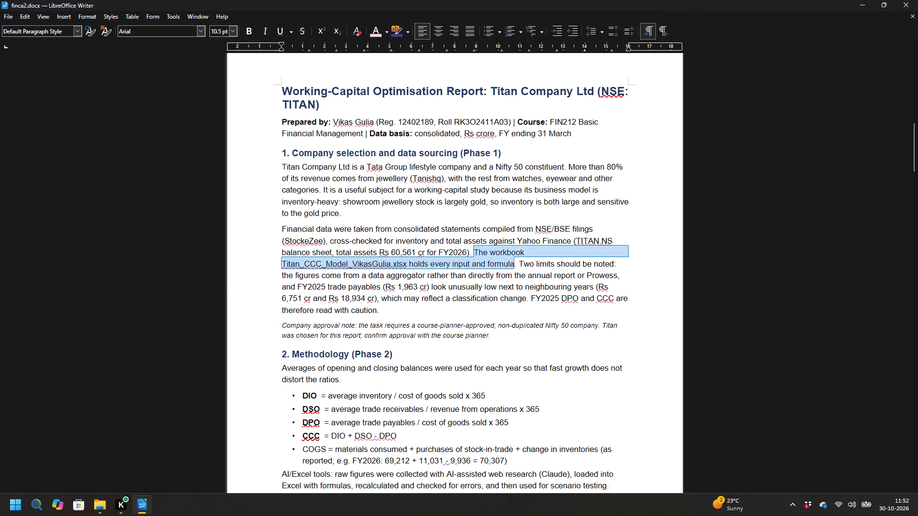
key(BackSpace)
key(BackSpace)
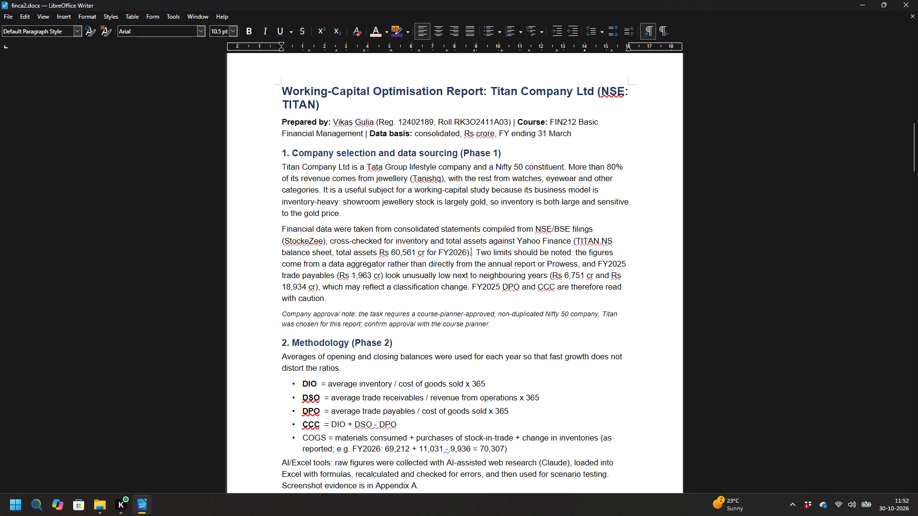
key(BackSpace)
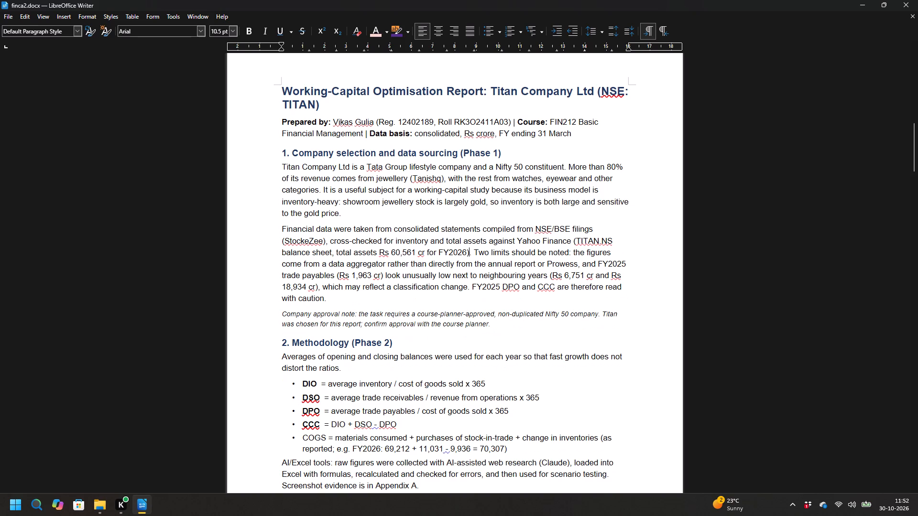
Review the cover page from the signature and declaration back through the course details table to the heading and university logo.
scroll(500, 260, up, 2)
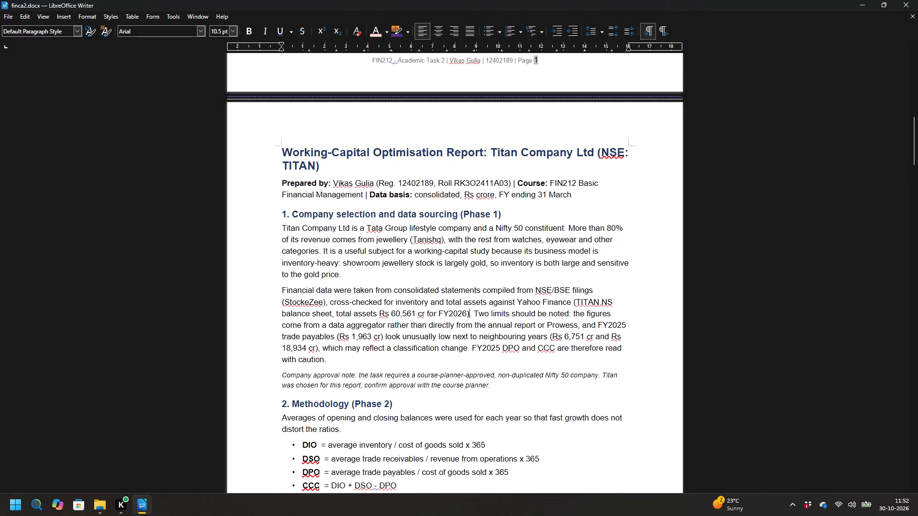
scroll(500, 260, up, 2)
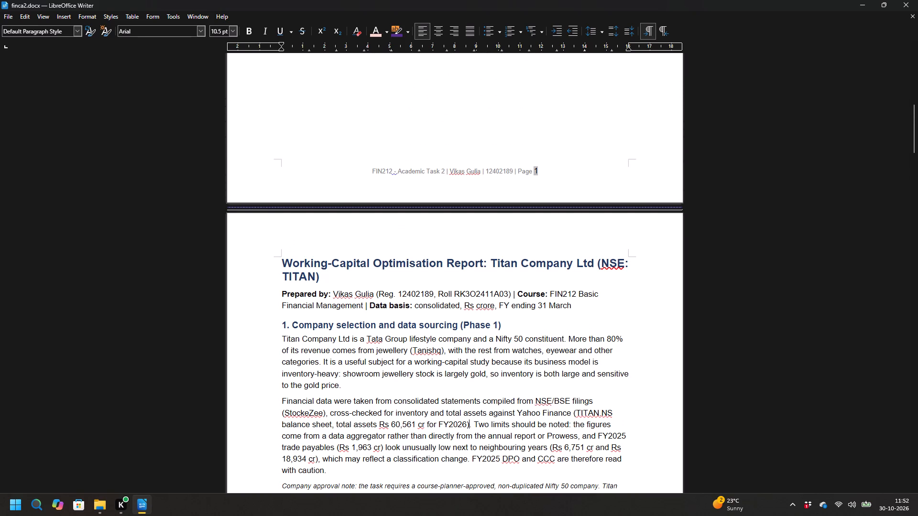
scroll(500, 260, up, 3)
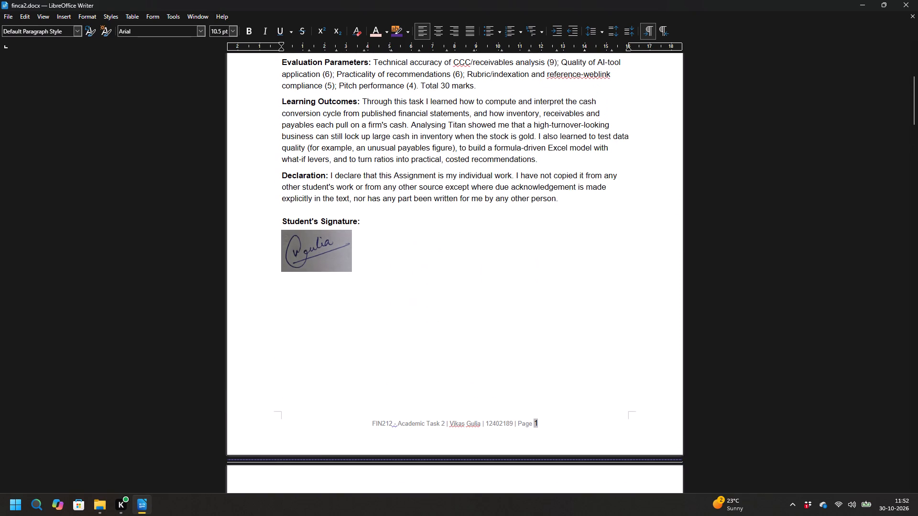
scroll(500, 260, up, 1)
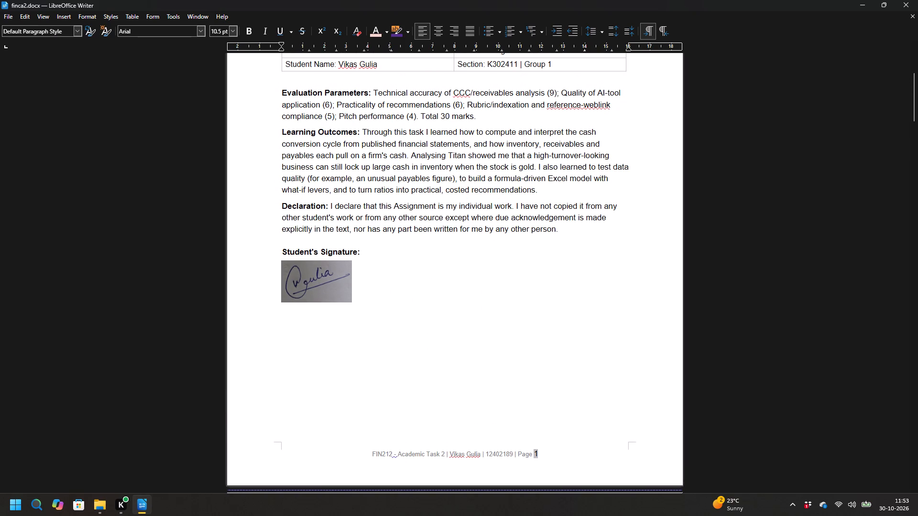
scroll(500, 260, up, 2)
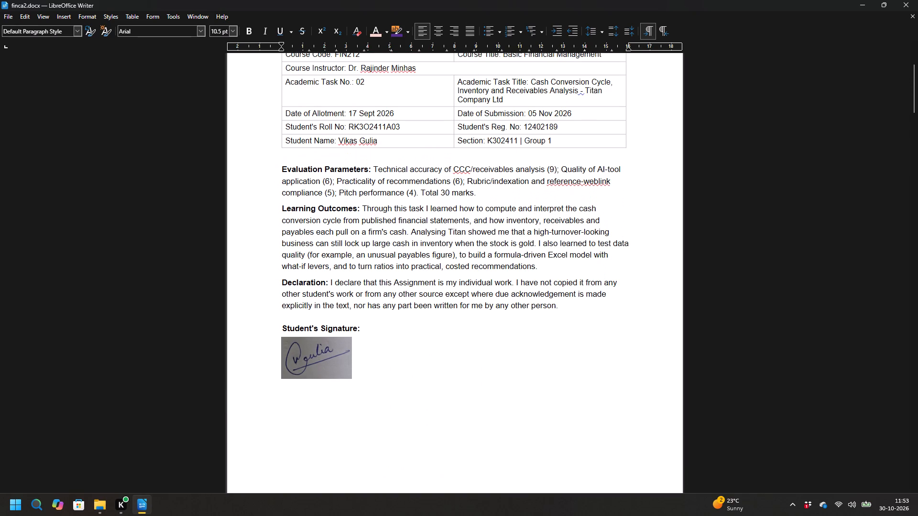
scroll(500, 260, up, 3)
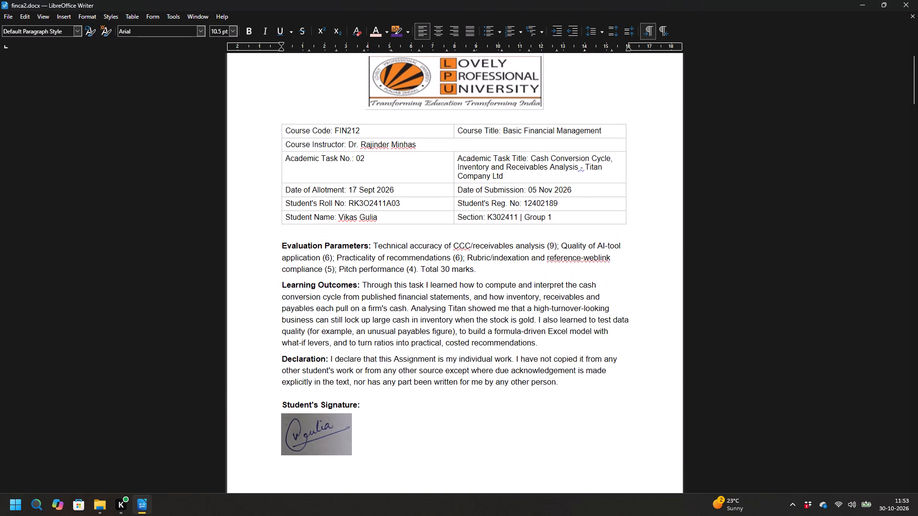
scroll(500, 260, up, 3)
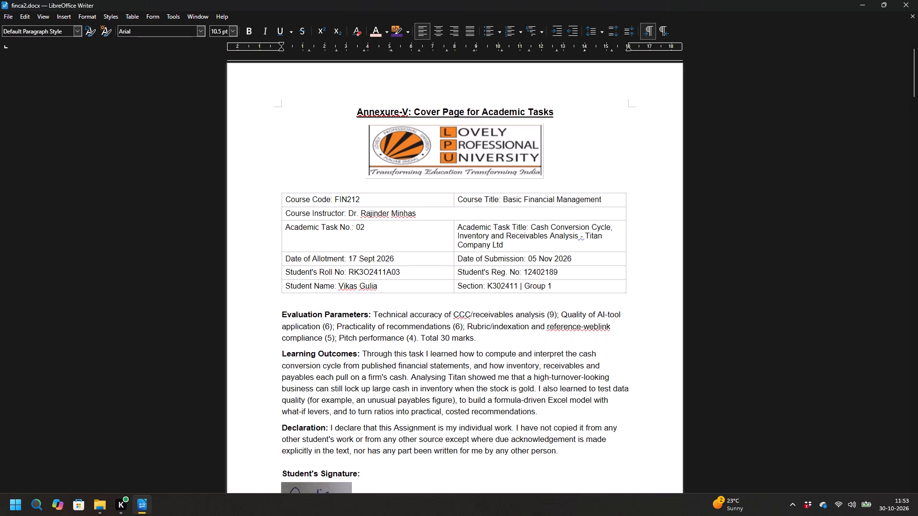
scroll(500, 260, up, 1)
Save the finca2 report with the workbook sentence removed.
key(ctrl+s)
key(ctrl+s)
key(ctrl+s)
key(ctrl+s)
key(ctrl+s)
key(ctrl+s)
key(ctrl+s)
key(ctrl+s)
key(ctrl+s)
key(ctrl+s)
key(ctrl+s)
key(ctrl+s)
key(ctrl+s)
key(ctrl+s)
key(ctrl+s)
key(ctrl+s)
key(ctrl+s)
key(ctrl+s)
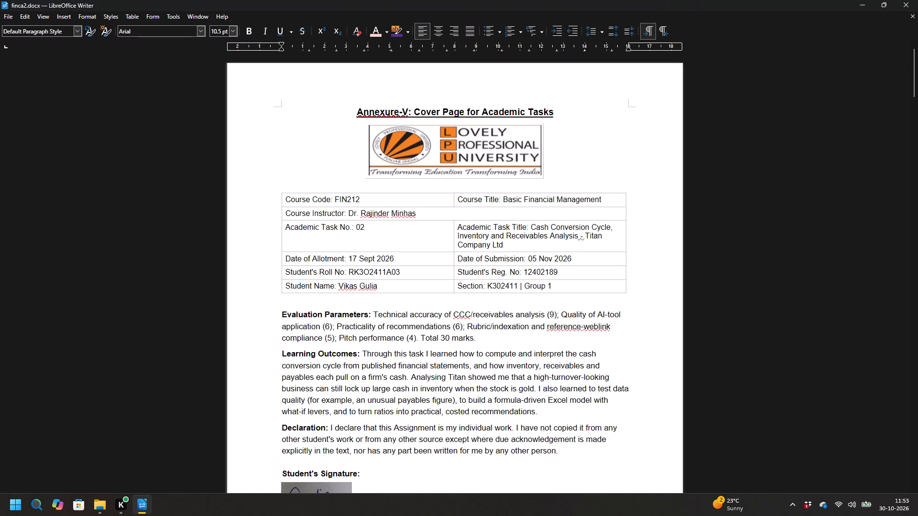
Delete the heading Annexure-V: Cover Page for Academic Tasks above the university logo on the cover page.
click(561, 113)
drag(561, 113, 382, 105)
key(BackSpace)
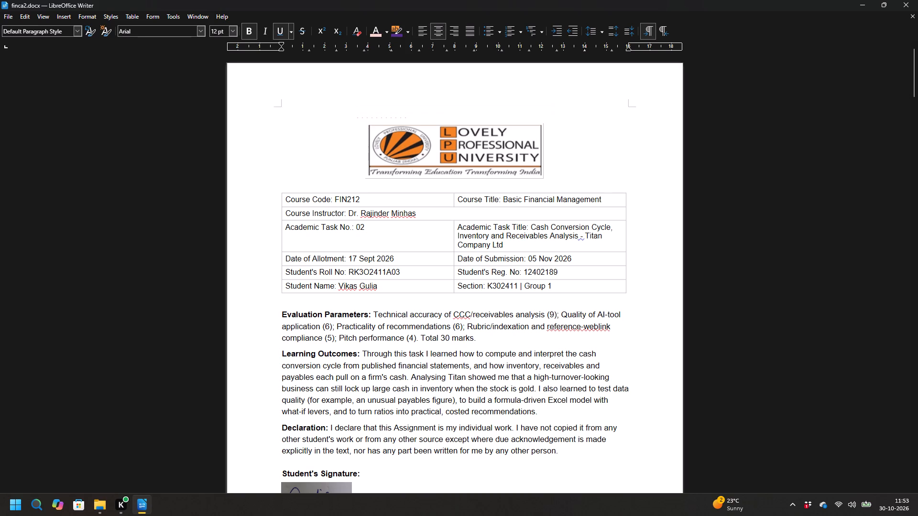
key(BackSpace)
Save the finca2 report with the cover page heading removed and close the document window.
key(ctrl+s)
key(ctrl+s)
key(ctrl+s)
key(ctrl+s)
key(ctrl+s)
key(ctrl+s)
key(ctrl+s)
key(ctrl+s)
key(ctrl+s)
key(ctrl+s)
key(ctrl+s)
key(ctrl+s)
key(ctrl+s)
key(ctrl+s)
key(ctrl+s)
click(906, 4)
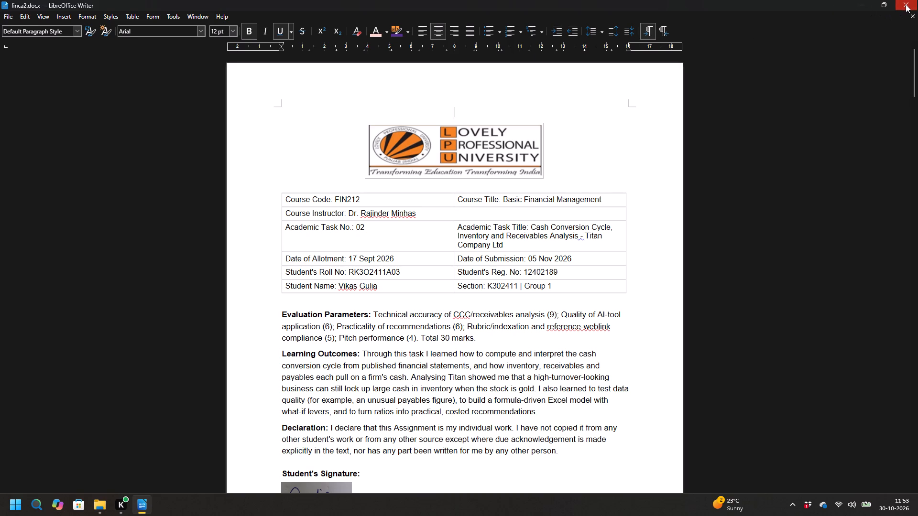
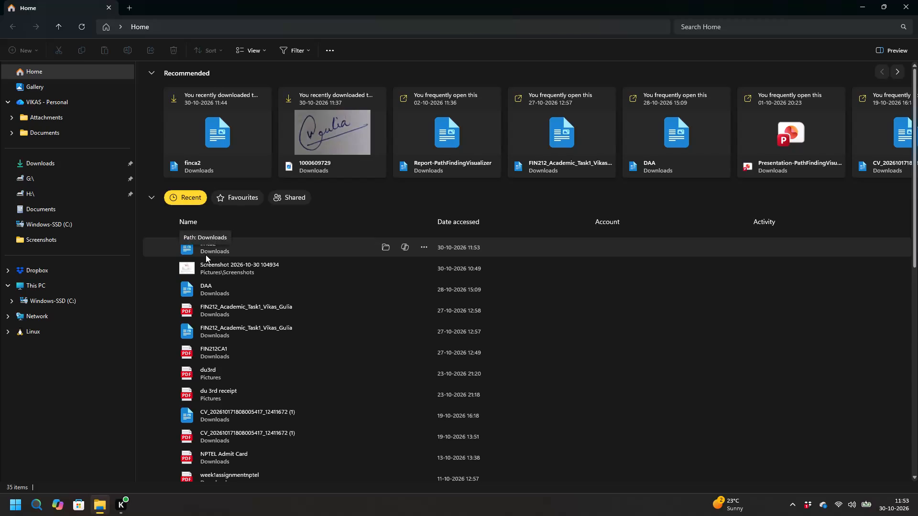
Reopen the finca2 report in LibreOffice Writer, check it from the cover page through to the references, and close the document.
click(206, 255)
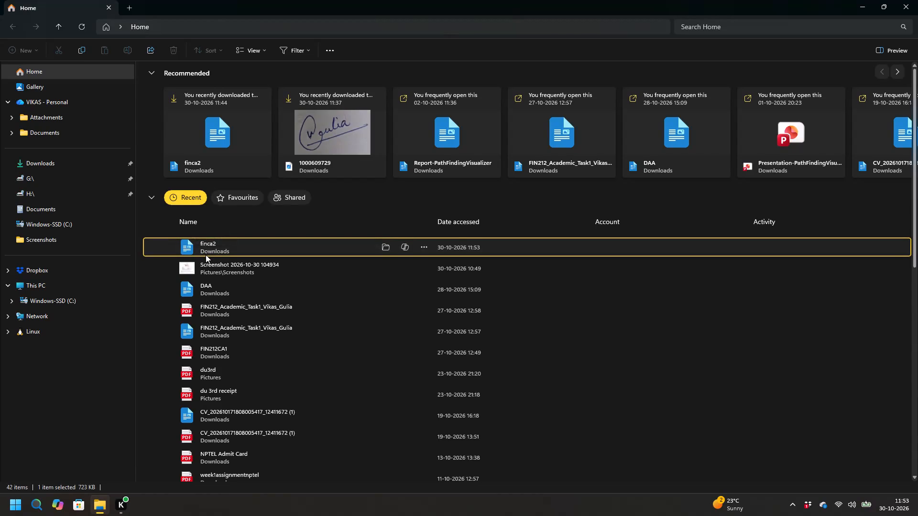
double_click(209, 250)
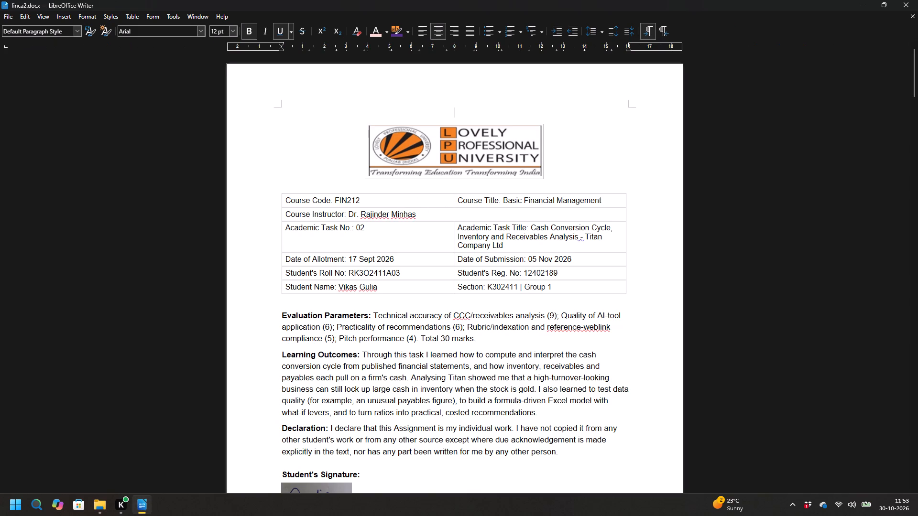
scroll(497, 243, down, 9)
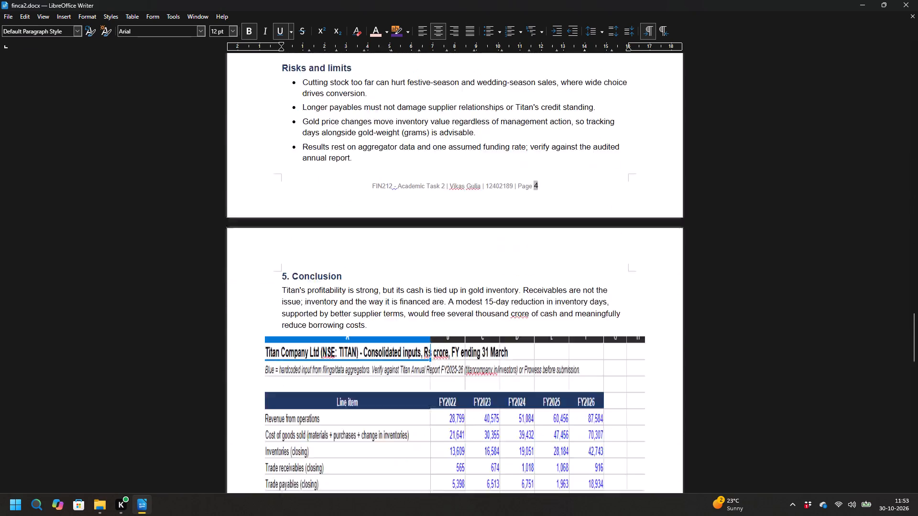
scroll(497, 243, down, 2)
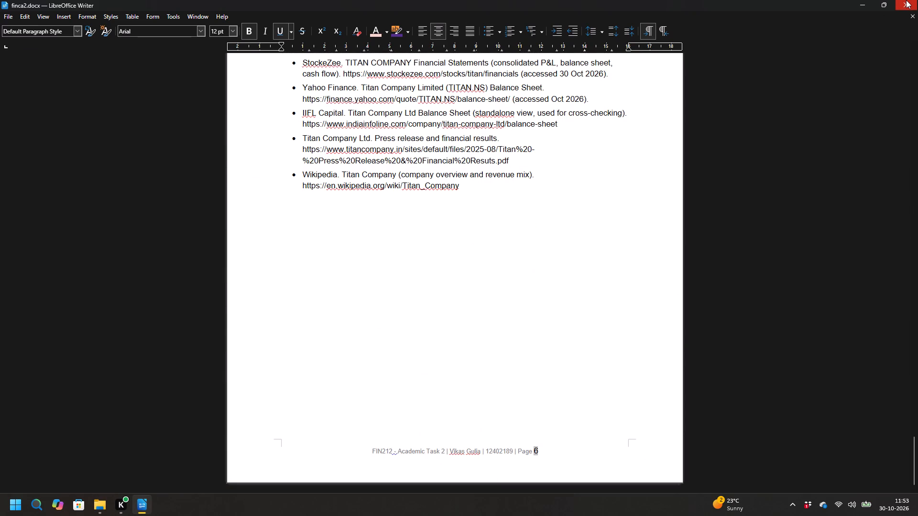
click(906, 0)
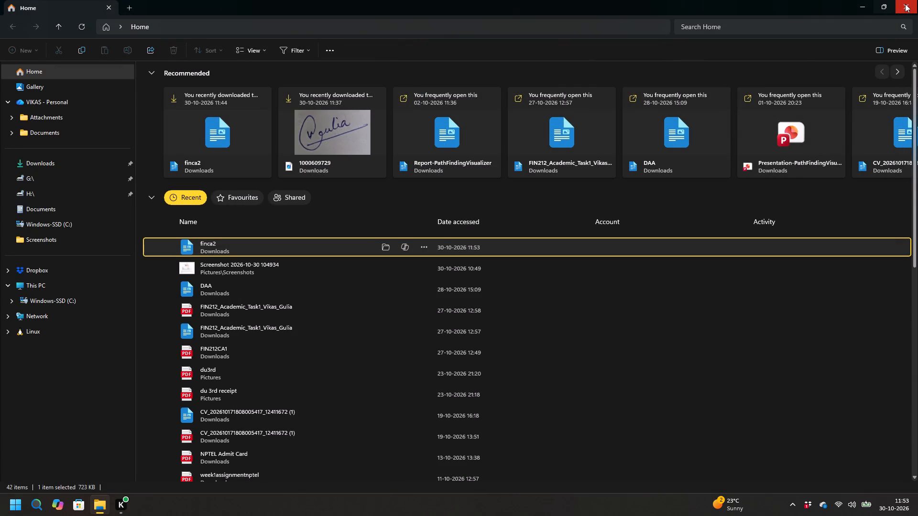
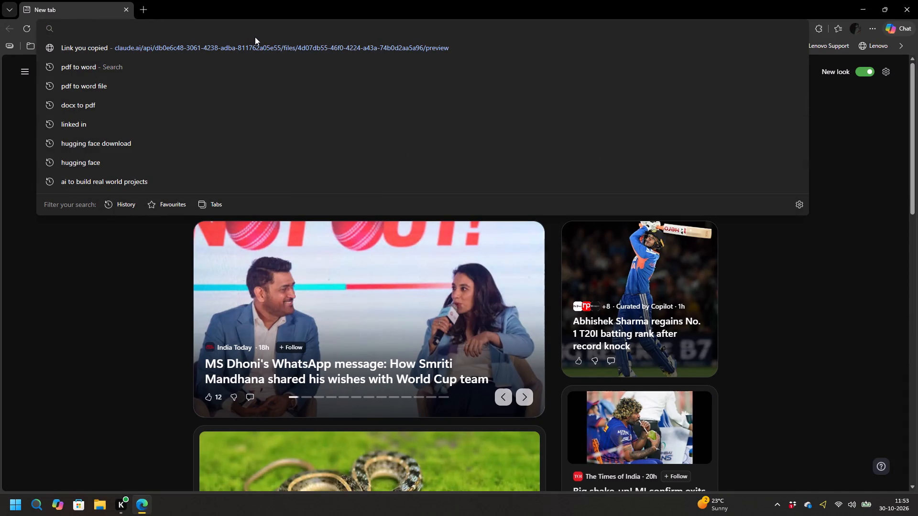
Search the web for "word to pdf" and open iLovePDF's Word to PDF converter.
text(word to pdf)
key(space)
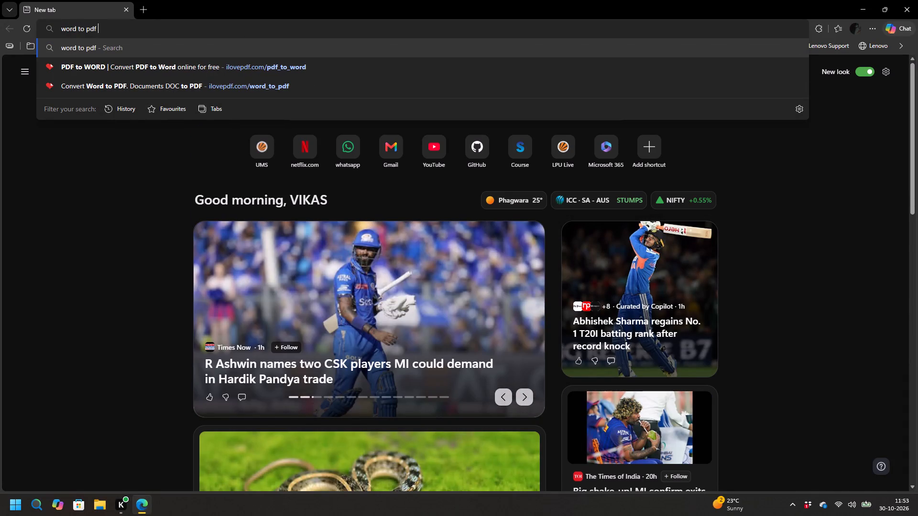
key(Return)
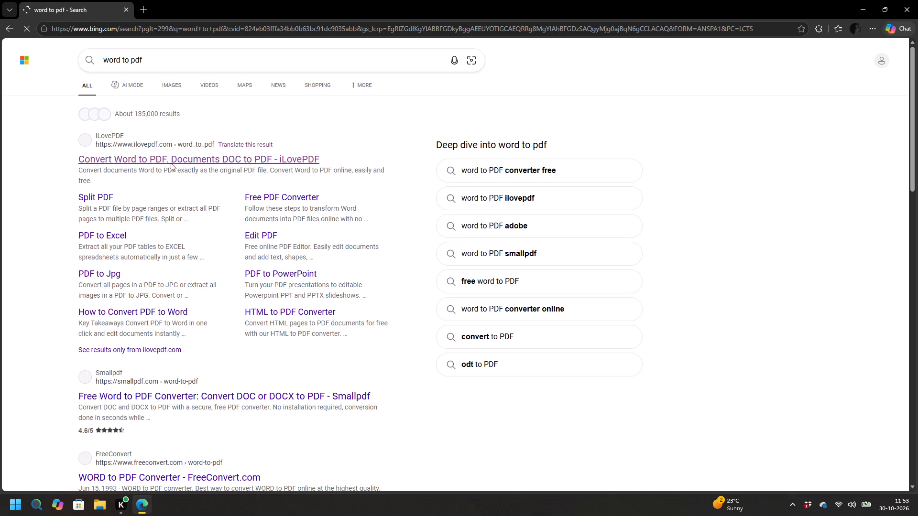
click(172, 161)
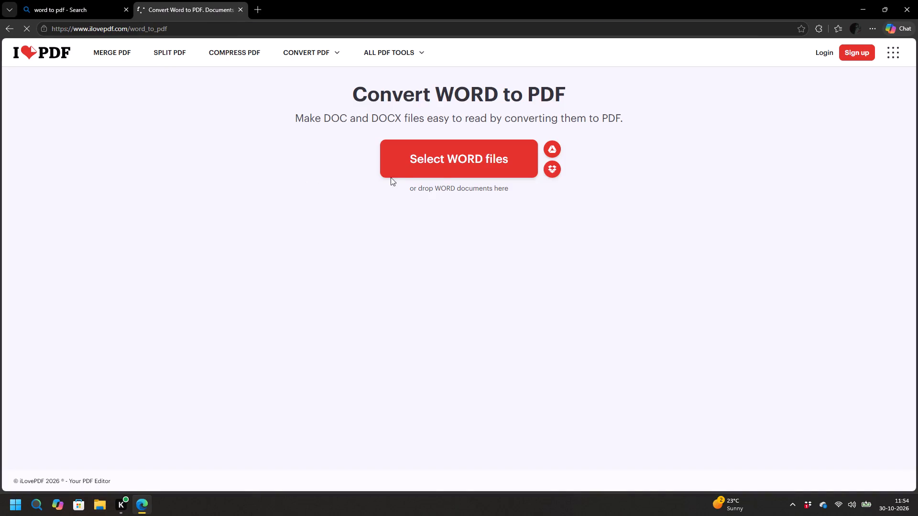
click(439, 166)
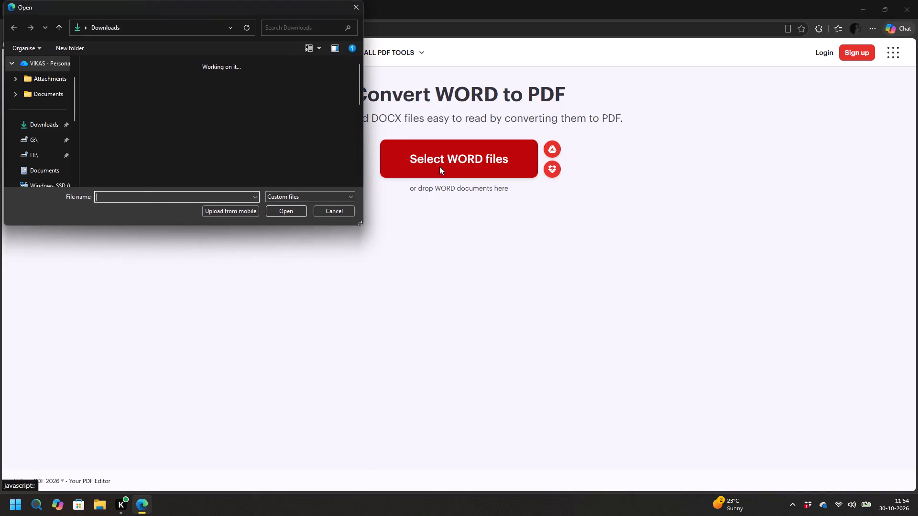
click(173, 84)
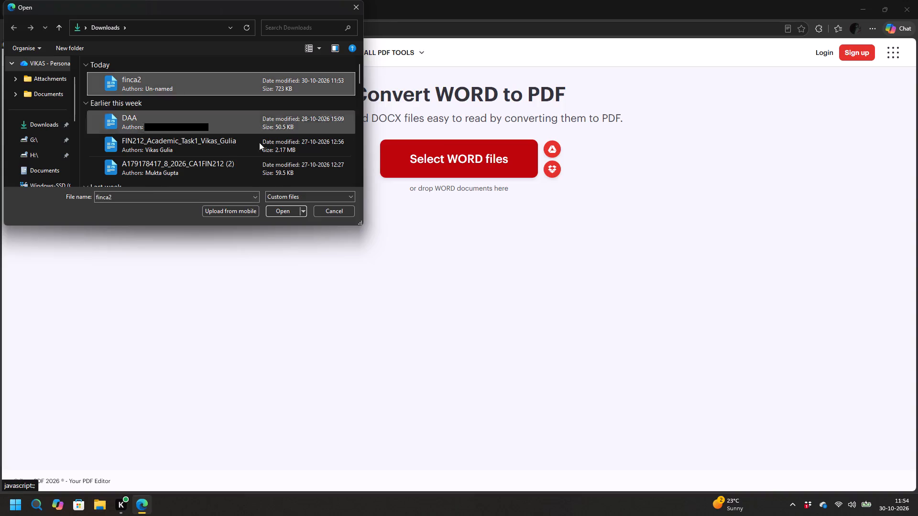
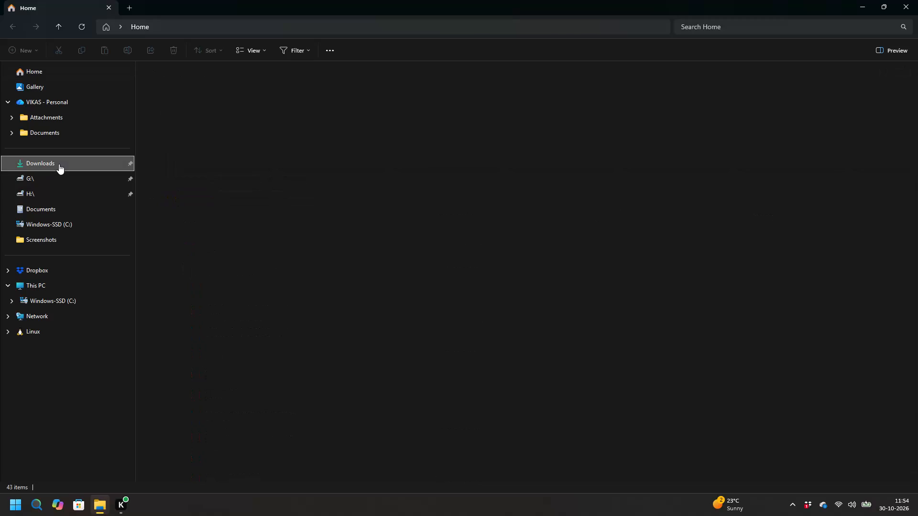
Rename the finca2 PDF in the Downloads folder with the student's full name in capitals, the registration number and the roll number.
click(180, 98)
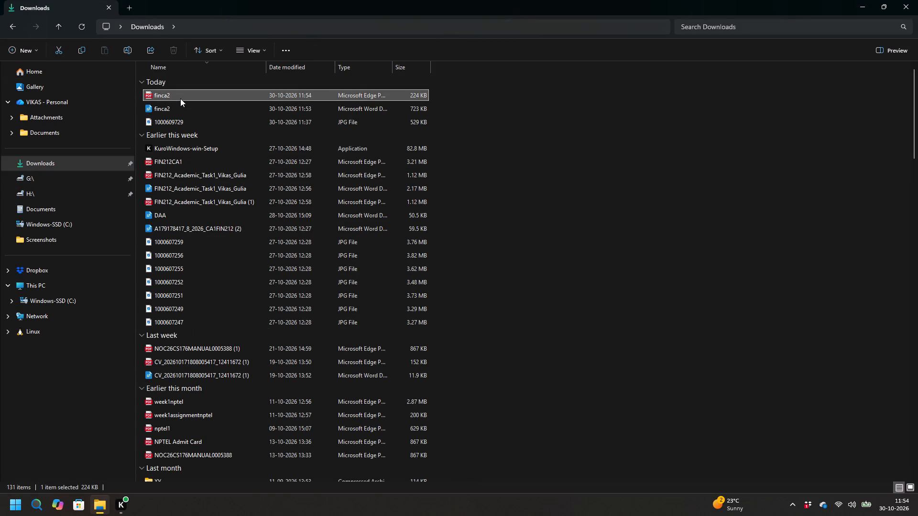
click(120, 51)
key(BackSpace)
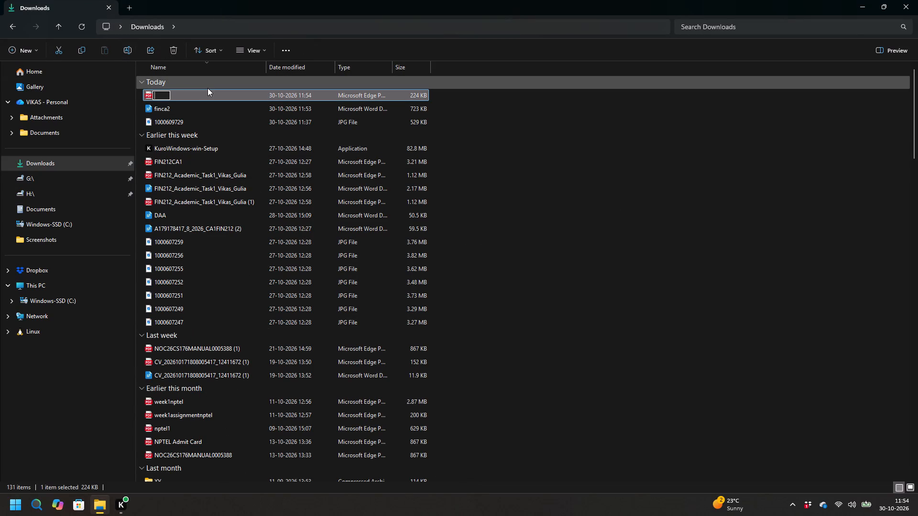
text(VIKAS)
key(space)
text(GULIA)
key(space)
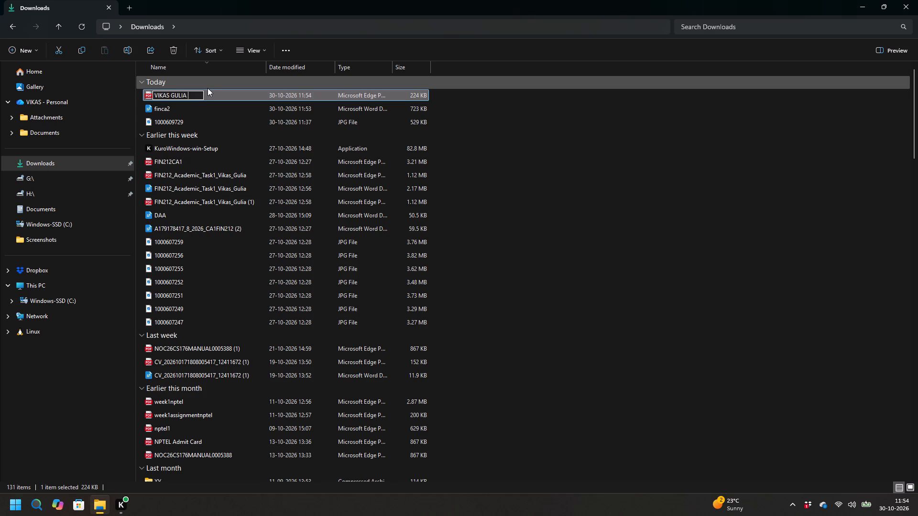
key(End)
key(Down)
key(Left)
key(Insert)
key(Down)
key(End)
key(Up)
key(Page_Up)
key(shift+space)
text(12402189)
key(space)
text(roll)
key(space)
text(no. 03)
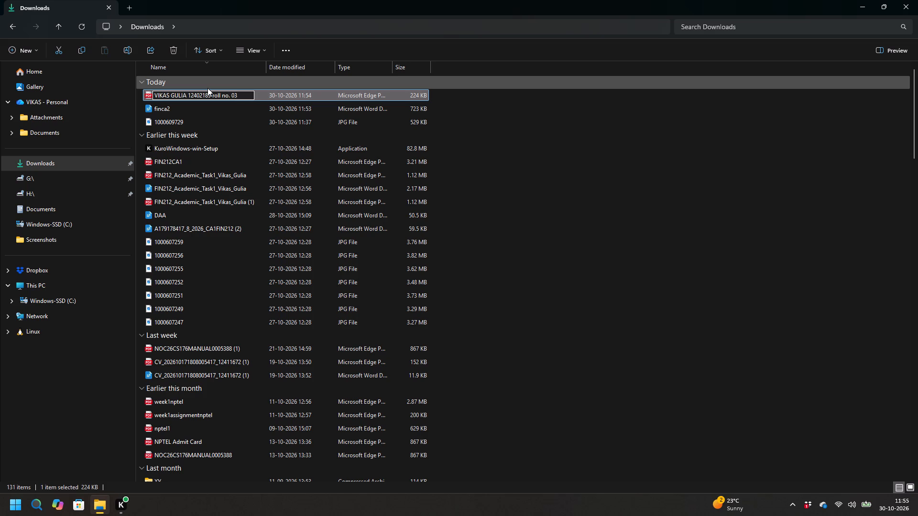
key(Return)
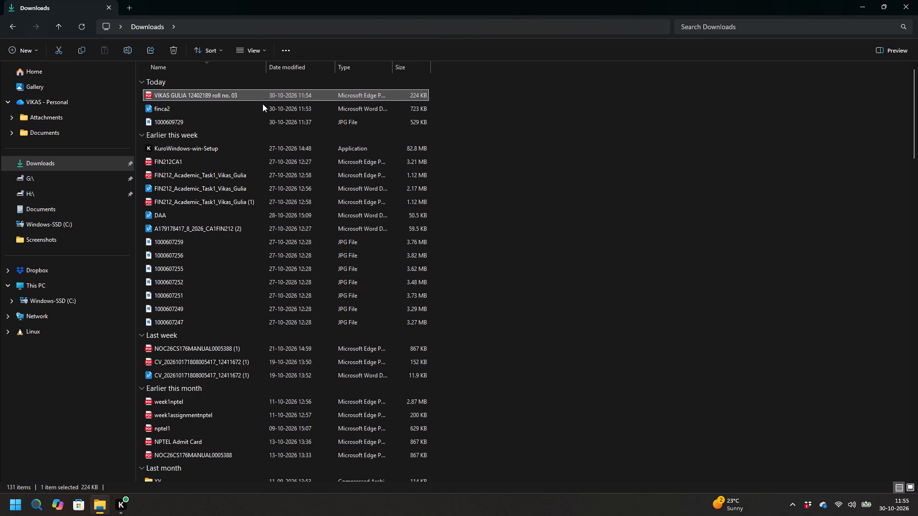
Delete the finca2 Word document from the Downloads folder.
click(181, 110)
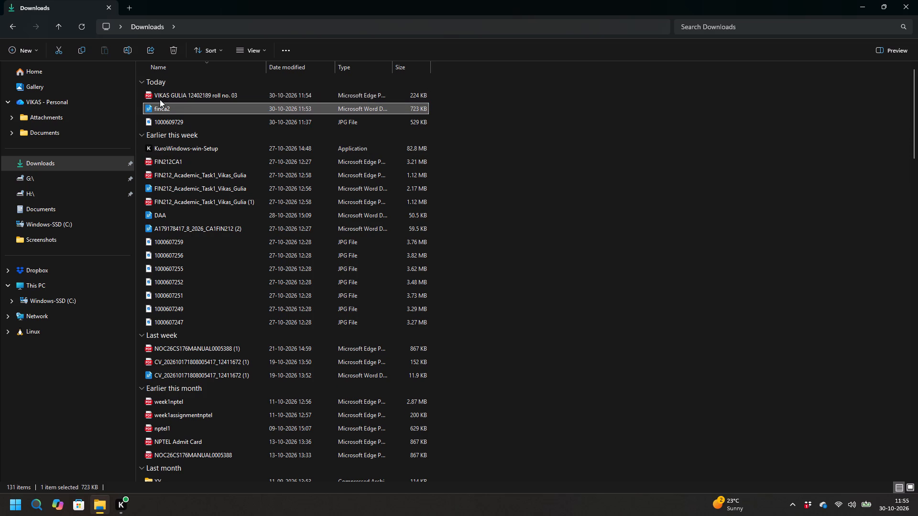
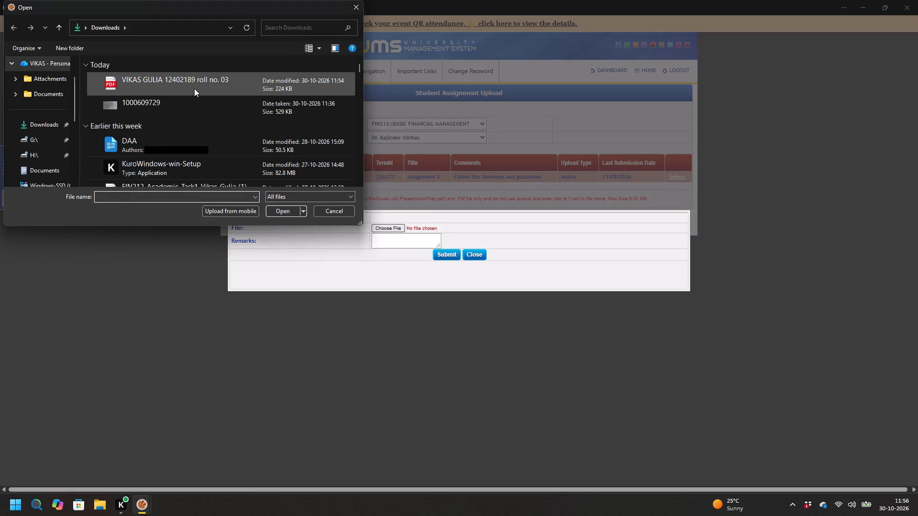
Attach the renamed PDF with the student's details from the Downloads folder to the FIN212 Assignment 2 upload form.
click(194, 88)
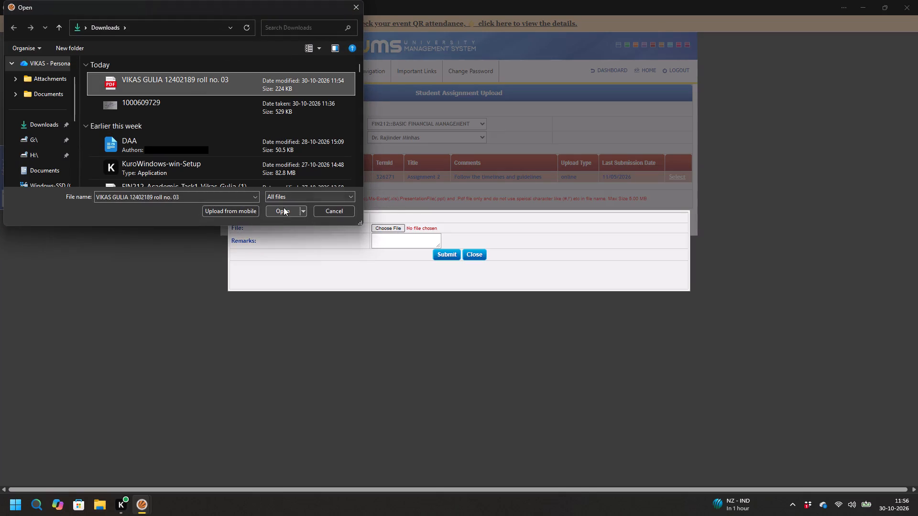
click(284, 207)
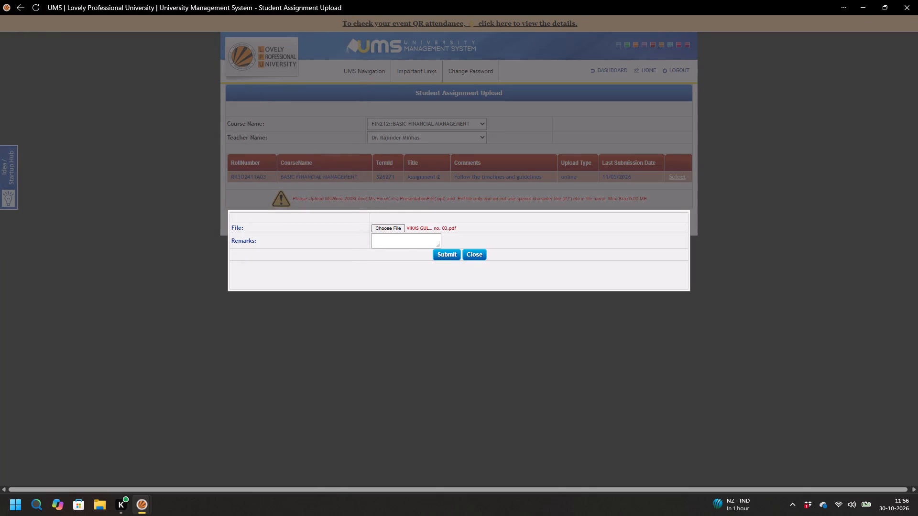
Fill in the upload remarks with "FIN 212 CA2" followed by the student's full name in capitals, registration number and roll number.
click(406, 240)
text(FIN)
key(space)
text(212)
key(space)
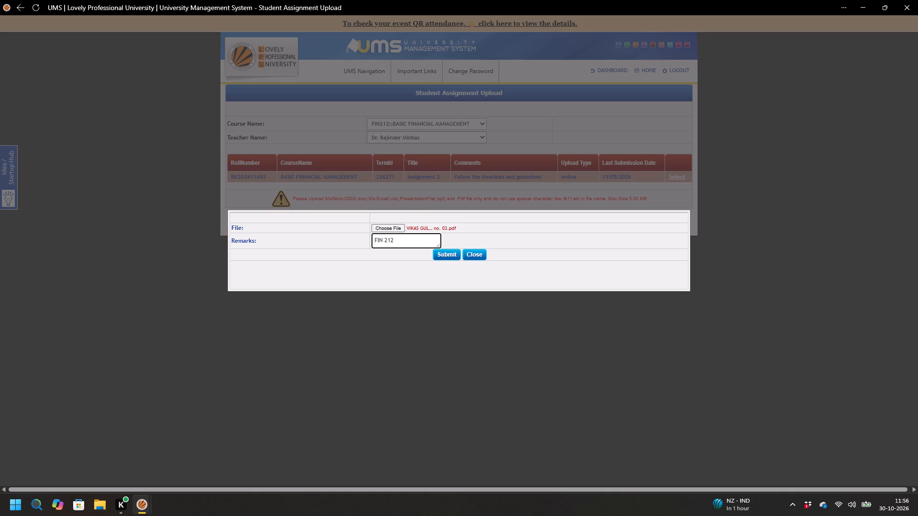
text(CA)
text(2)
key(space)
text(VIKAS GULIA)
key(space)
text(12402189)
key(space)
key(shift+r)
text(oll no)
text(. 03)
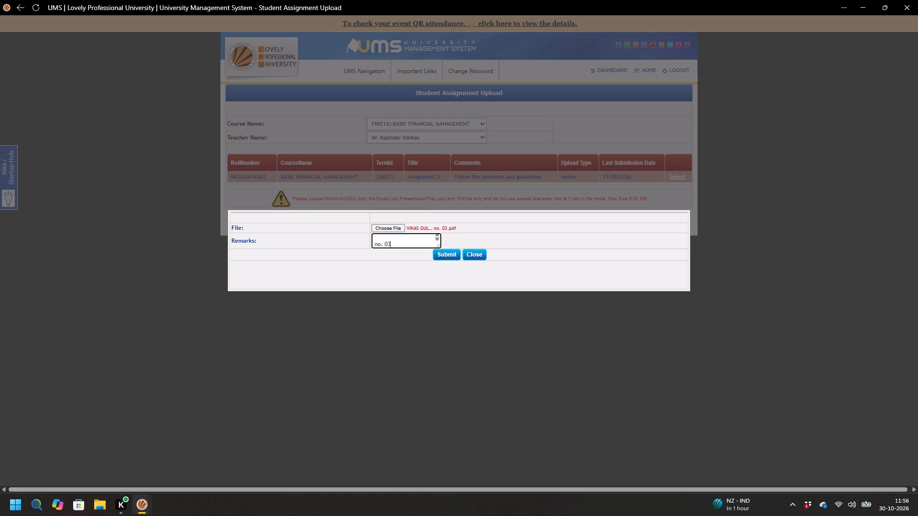
Submit the FIN212 Assignment 2 upload, acknowledge the notice and close the Student Assignment Upload window.
click(446, 256)
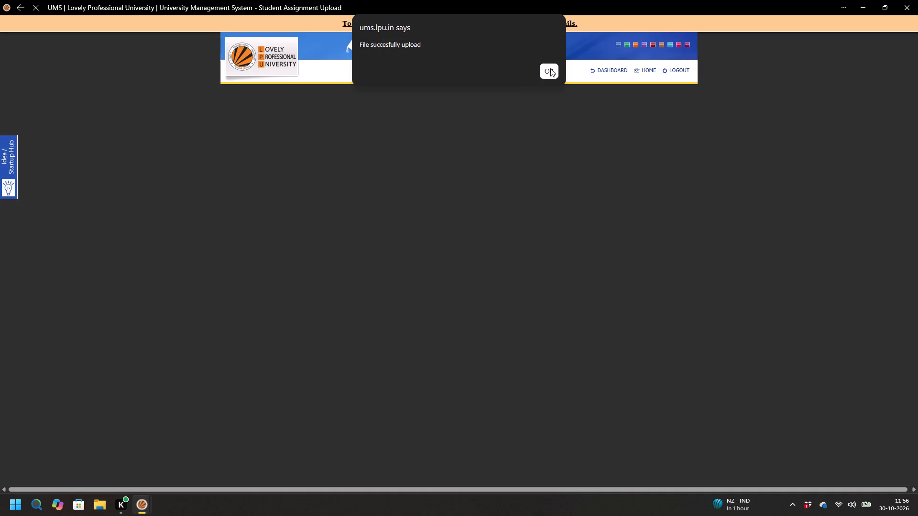
click(550, 68)
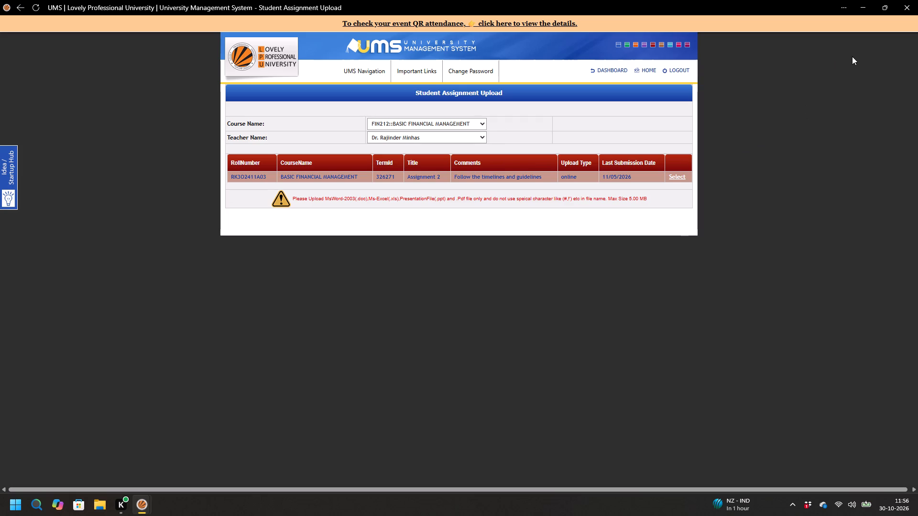
click(899, 4)
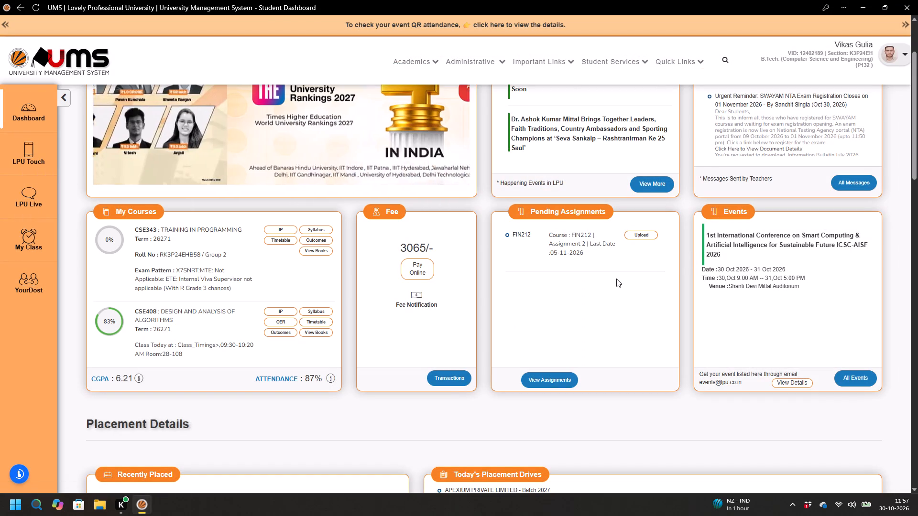
Open the full assignment list for all courses, check the student file upload status for FIN212 Assignment 2, and close the list.
click(553, 378)
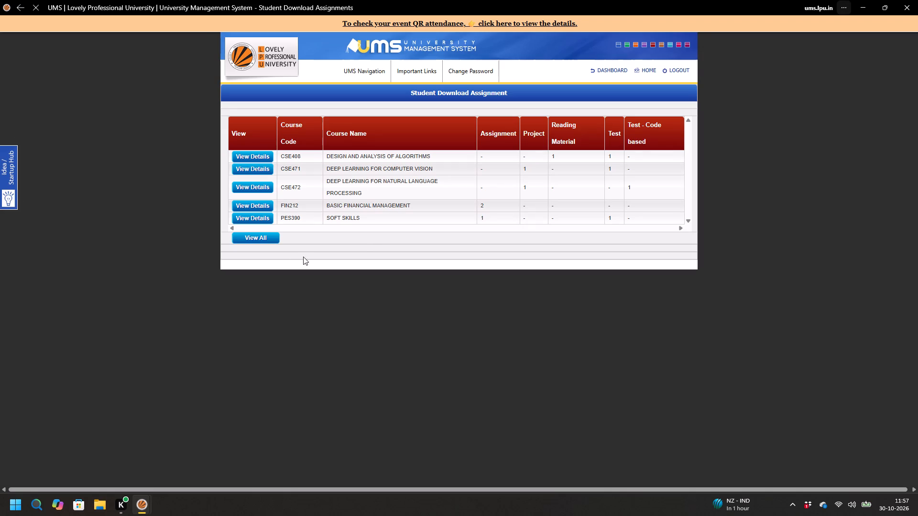
click(264, 240)
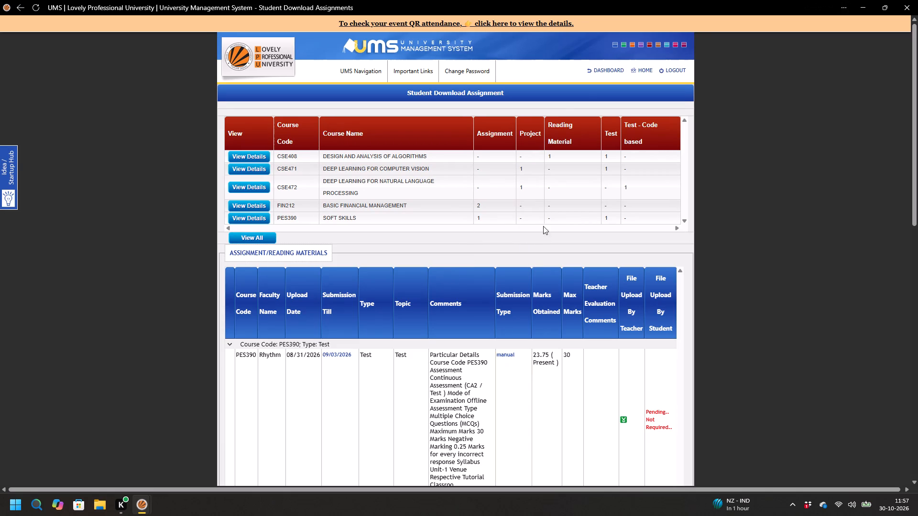
scroll(516, 289, down, 2)
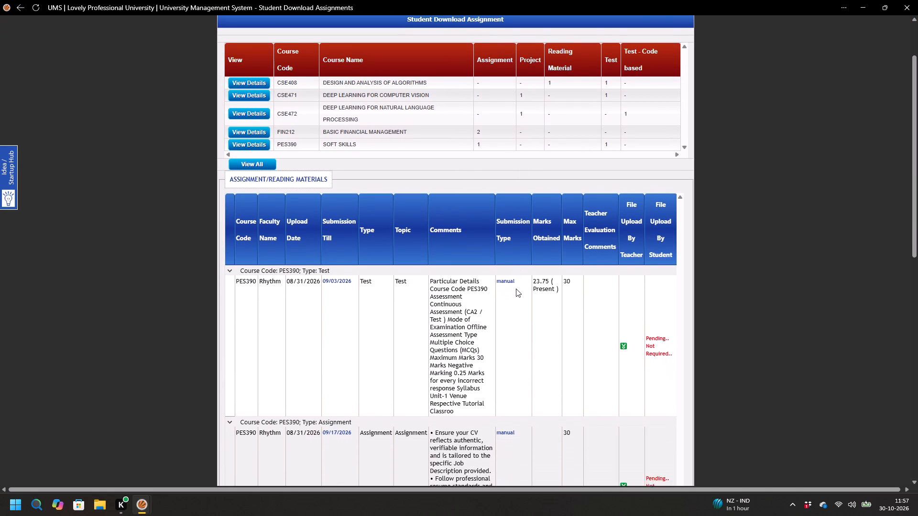
scroll(516, 289, down, 2)
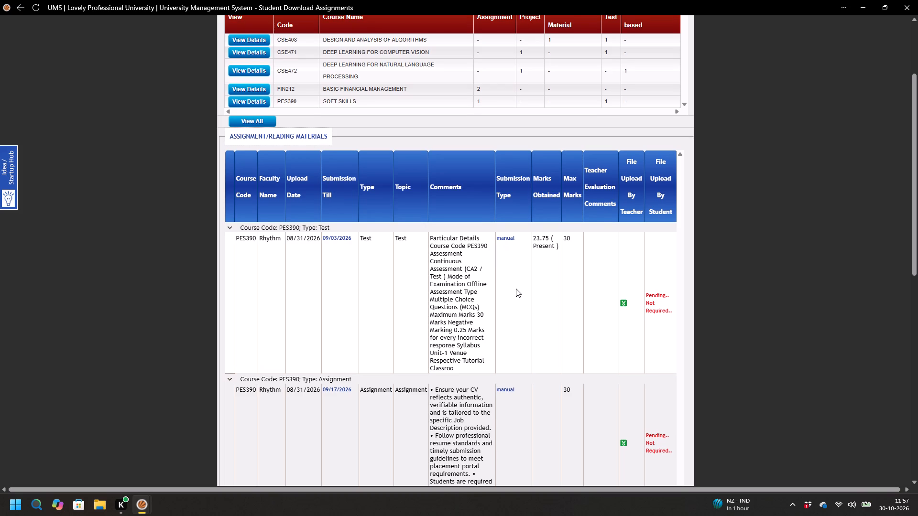
scroll(516, 289, down, 4)
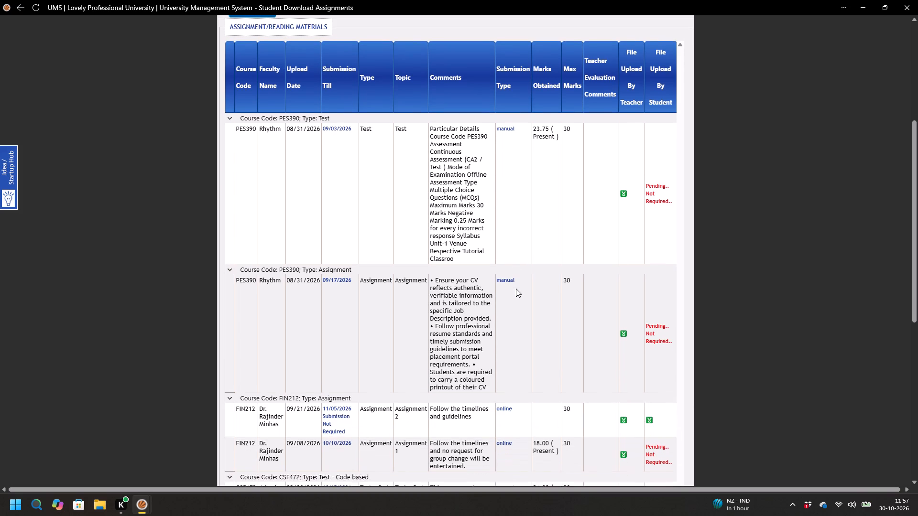
scroll(516, 289, down, 1)
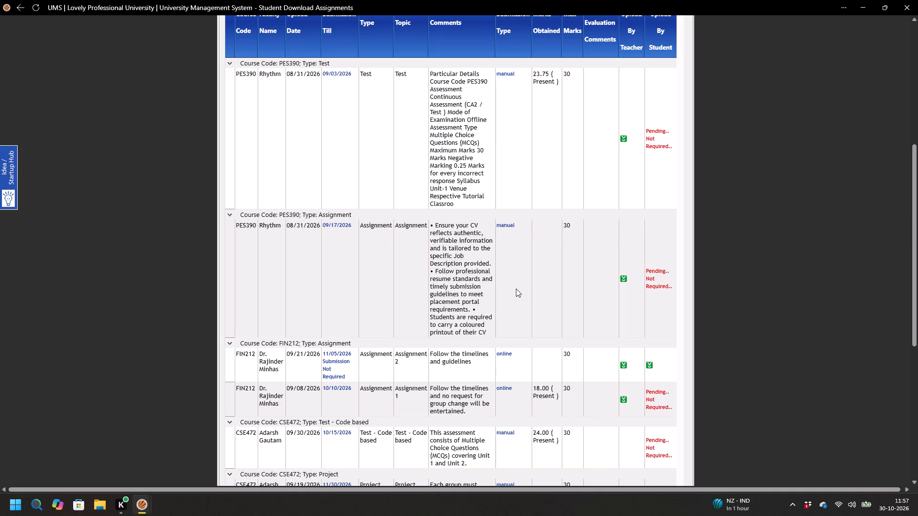
scroll(516, 289, down, 1)
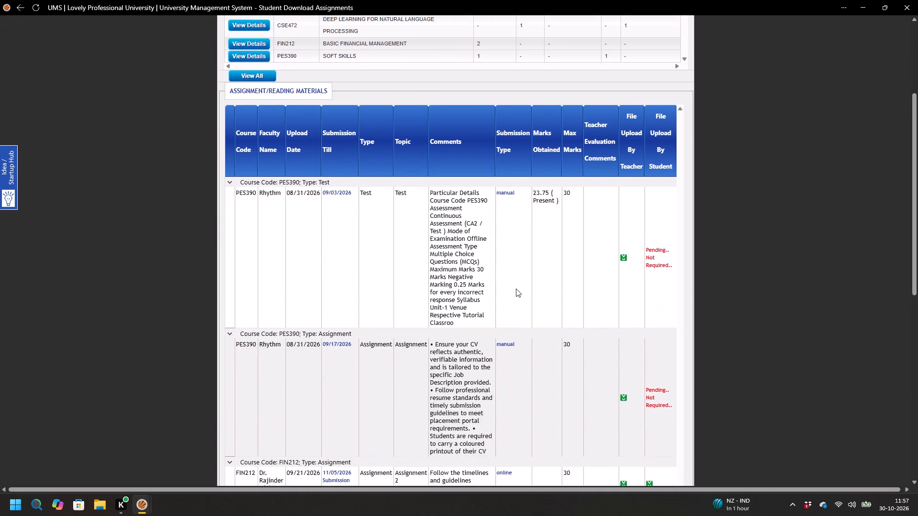
scroll(516, 289, down, 4)
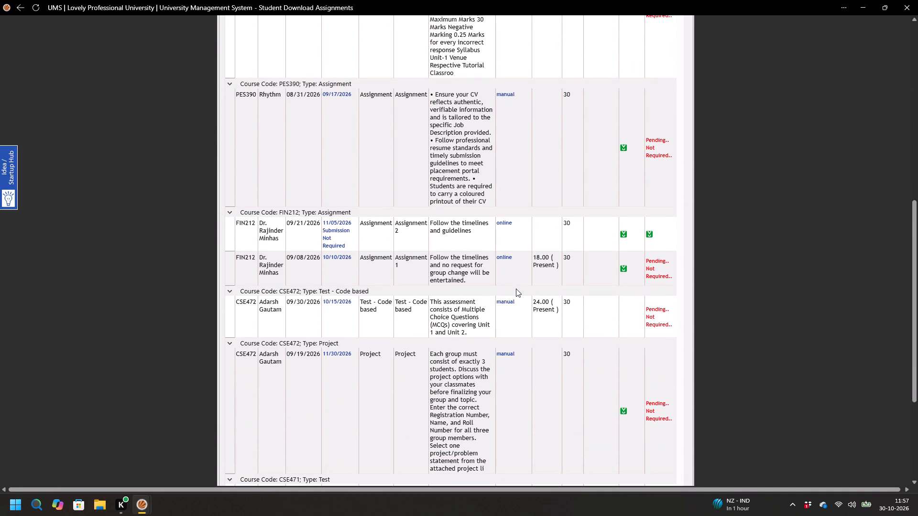
scroll(516, 289, down, 2)
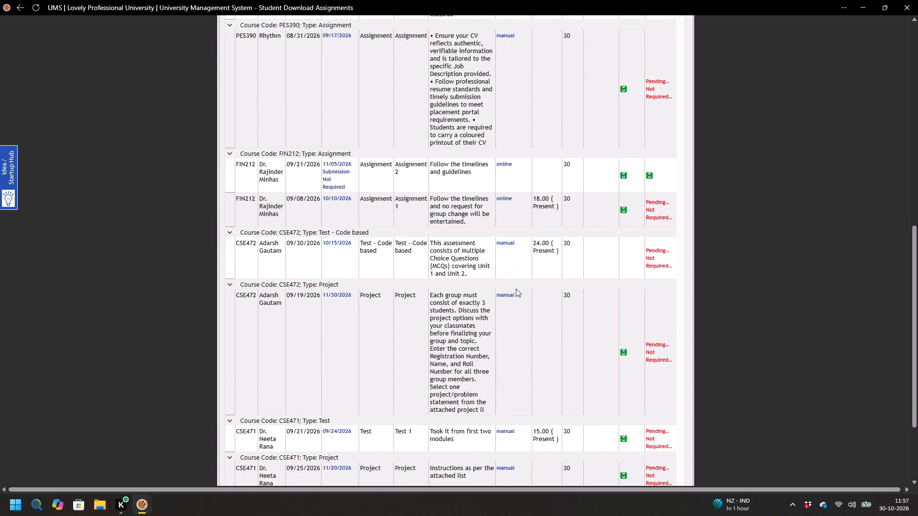
scroll(516, 289, down, 1)
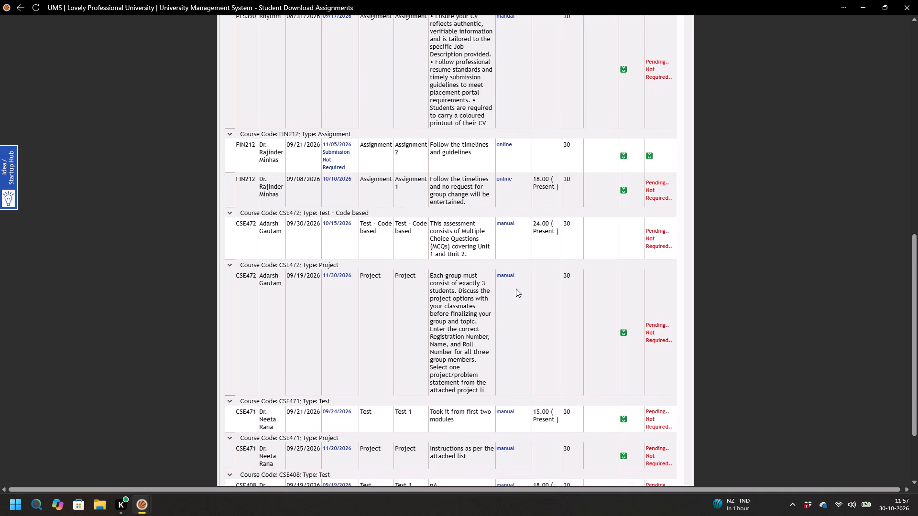
scroll(516, 289, down, 4)
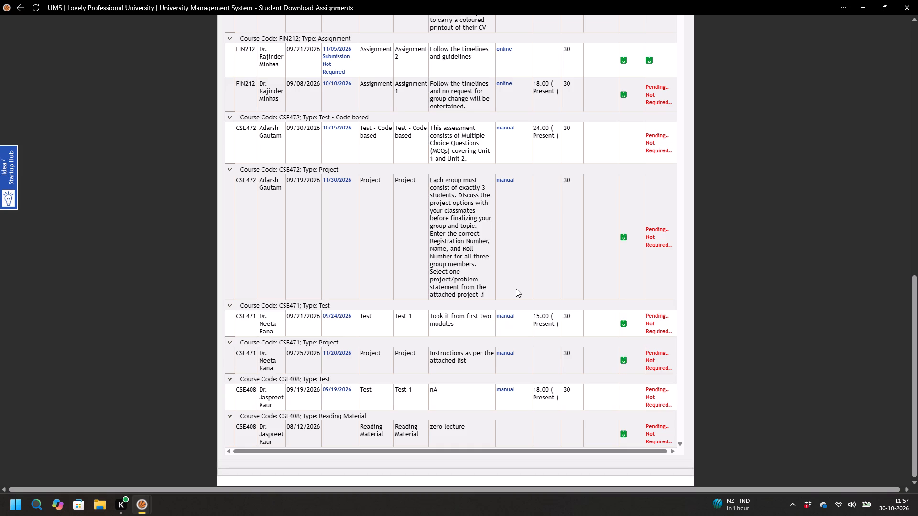
scroll(516, 289, up, 3)
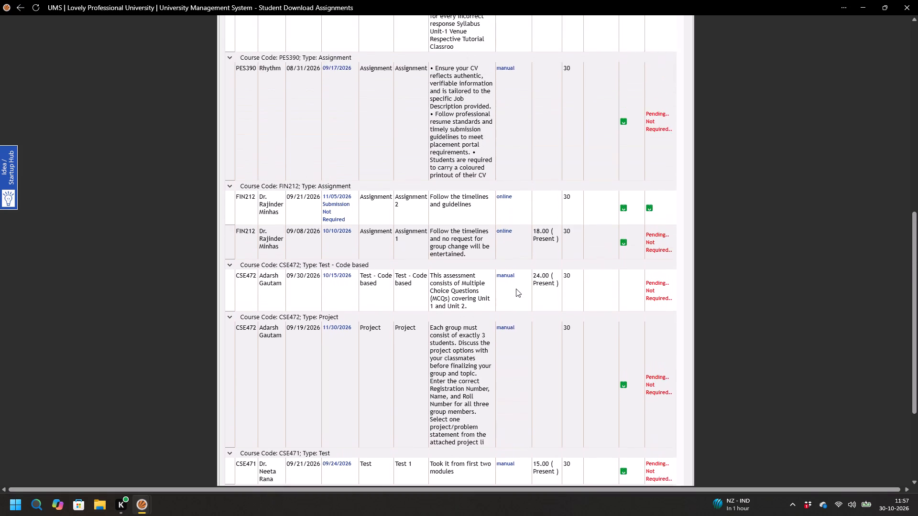
scroll(516, 289, up, 2)
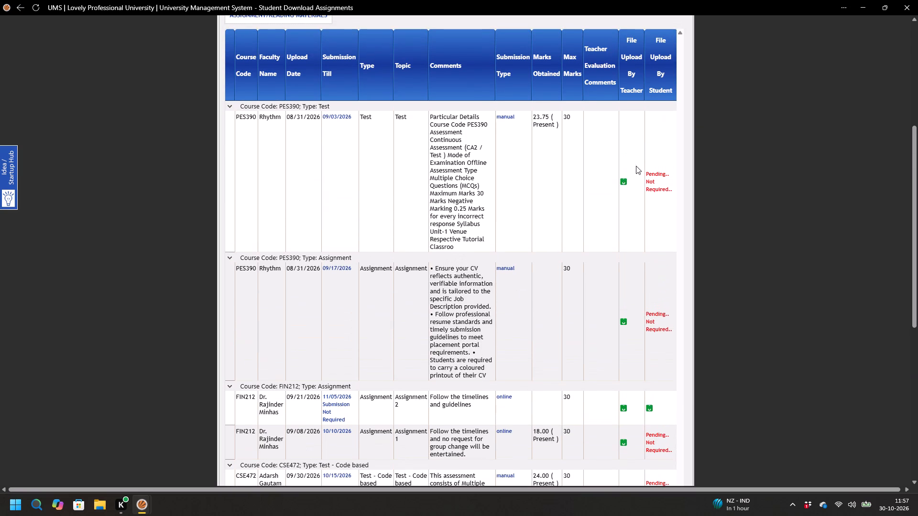
click(911, 6)
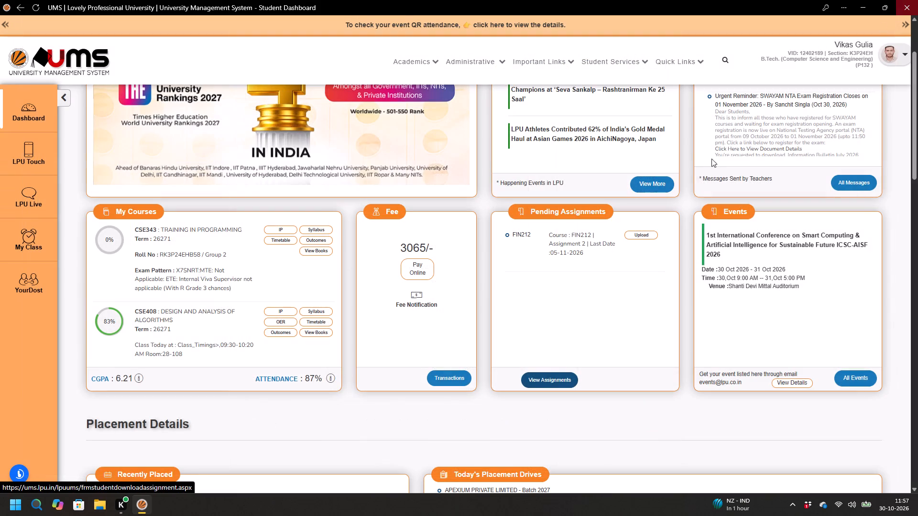